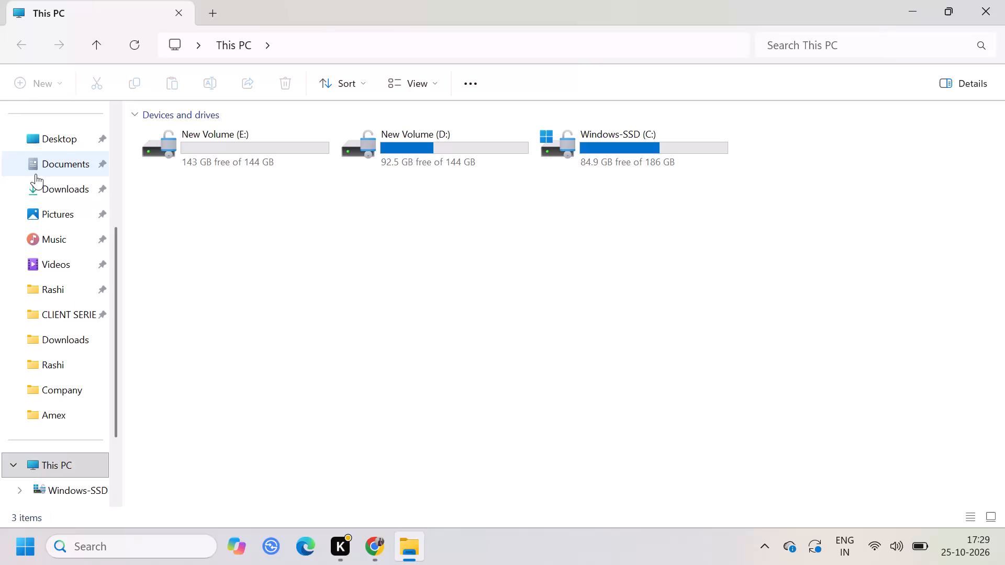
Find the Dwarka NOTICE.pdf file in the Downloads folder and open it.
{"action": "triple_click", "coordinate": [38, 180]}
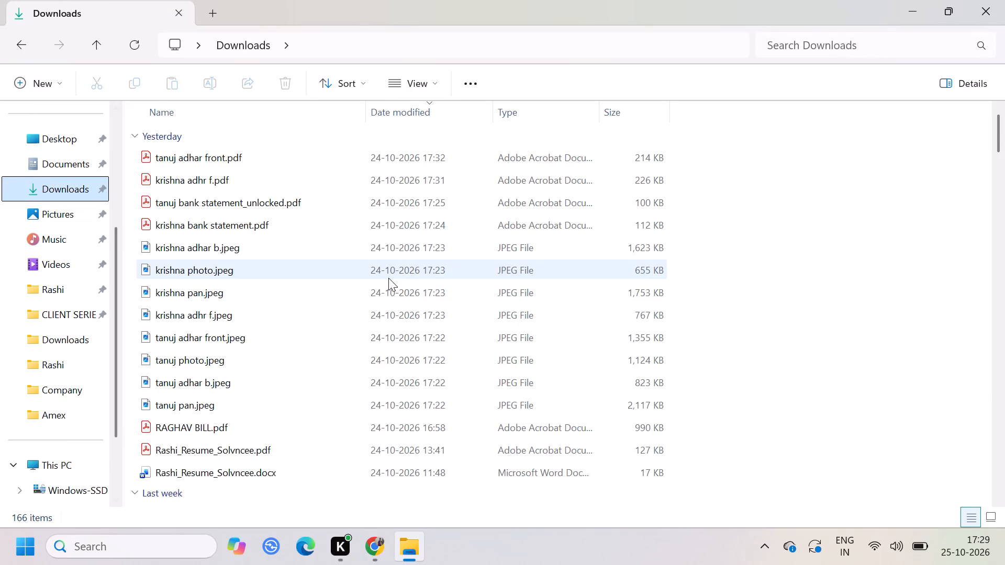
{"action": "scroll", "coordinate": [390, 271], "scroll_direction": "down", "scroll_amount": 4}
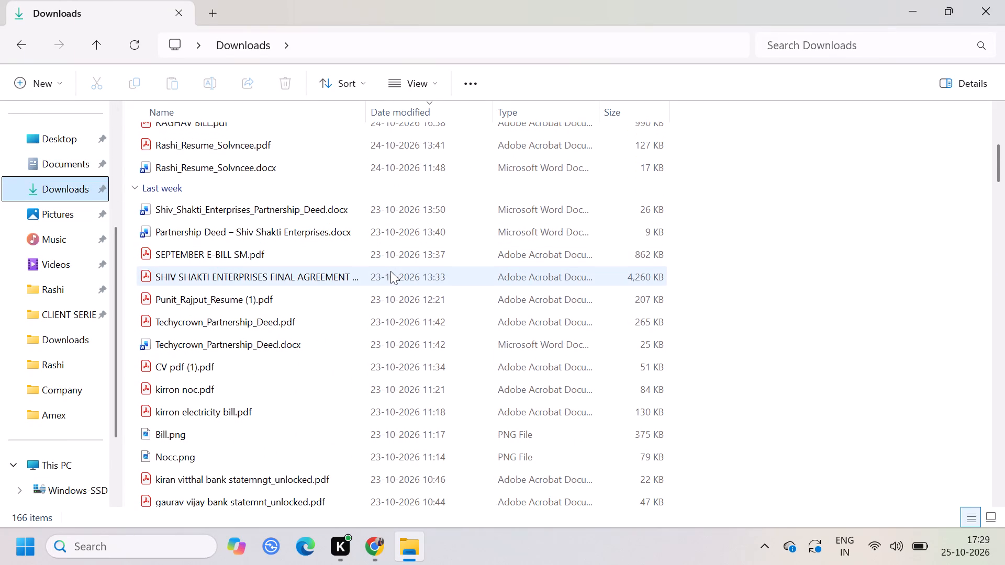
{"action": "scroll", "coordinate": [339, 253], "scroll_direction": "down", "scroll_amount": 3}
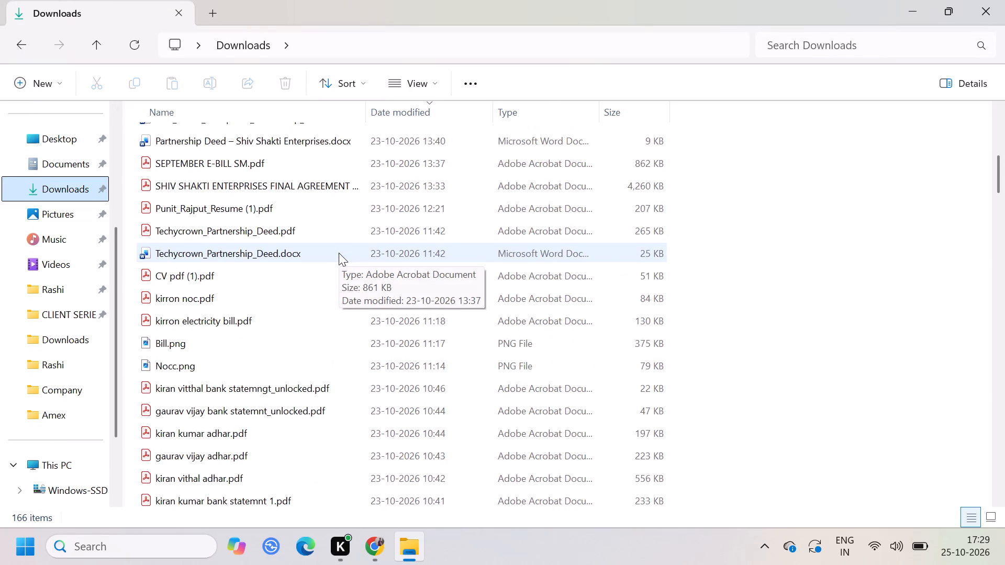
{"action": "scroll", "coordinate": [339, 253], "scroll_direction": "down", "scroll_amount": 6}
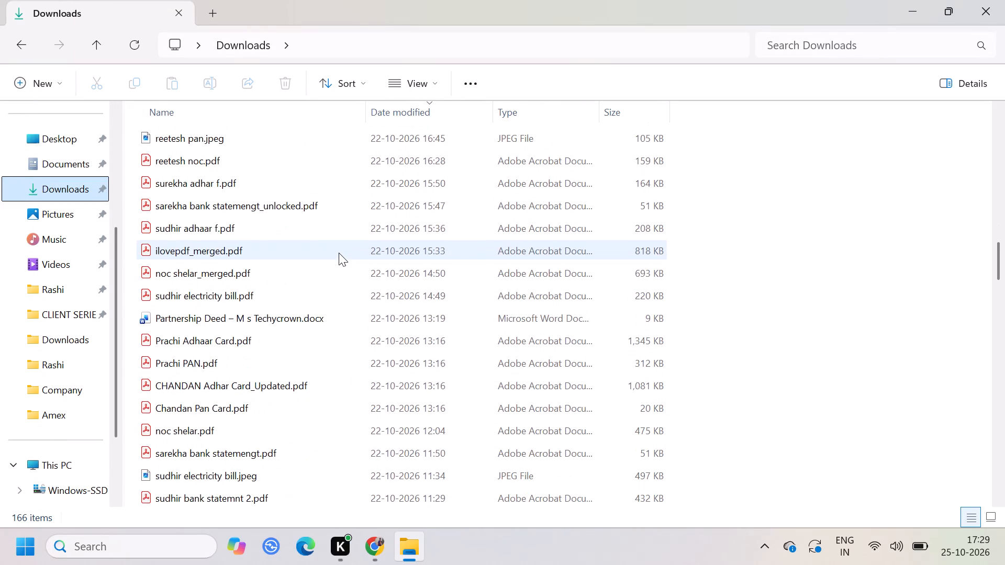
{"action": "scroll", "coordinate": [339, 253], "scroll_direction": "down", "scroll_amount": 3}
{"action": "scroll", "coordinate": [339, 253], "scroll_direction": "up", "scroll_amount": 9}
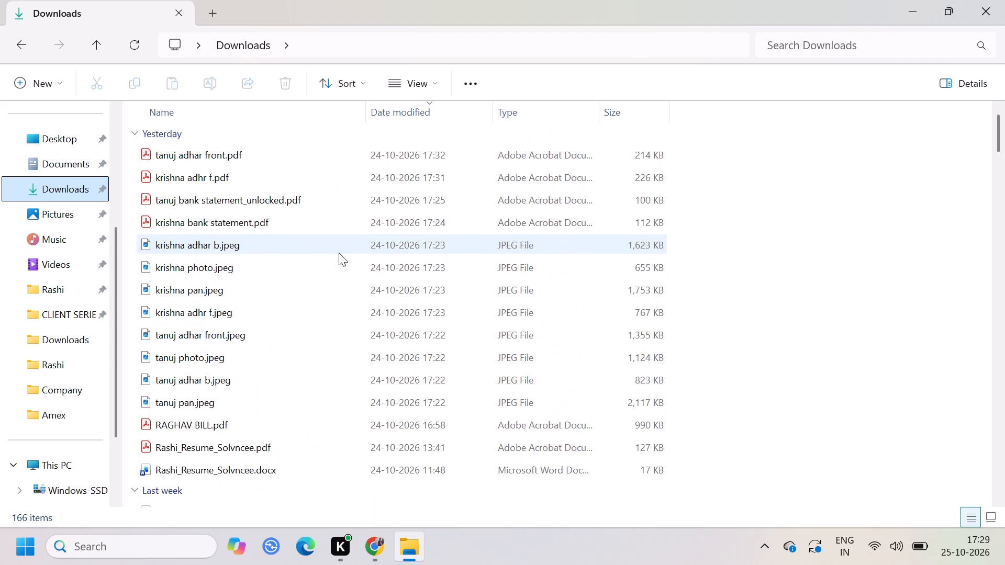
{"action": "scroll", "coordinate": [339, 253], "scroll_direction": "down", "scroll_amount": 2}
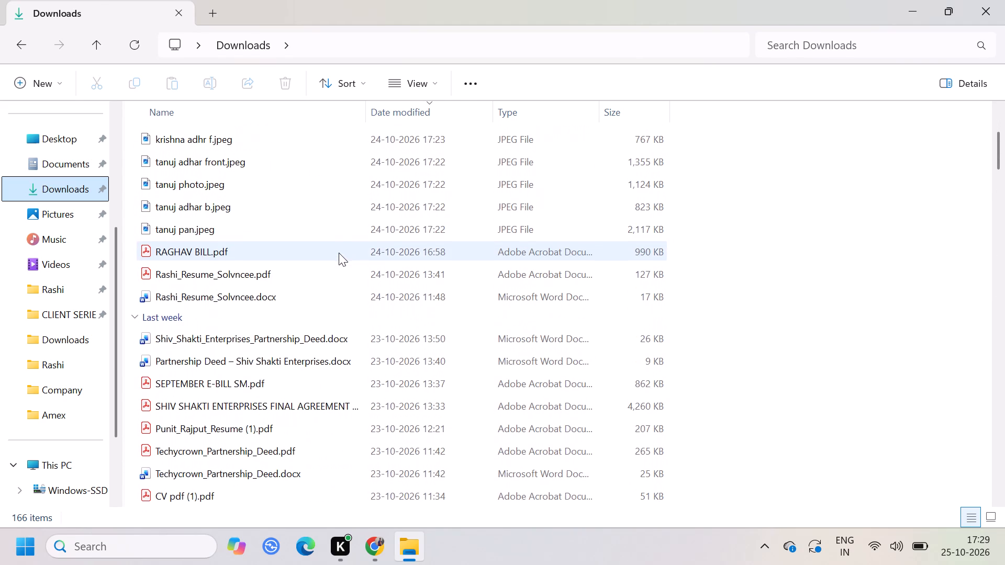
{"action": "scroll", "coordinate": [339, 253], "scroll_direction": "down", "scroll_amount": 2}
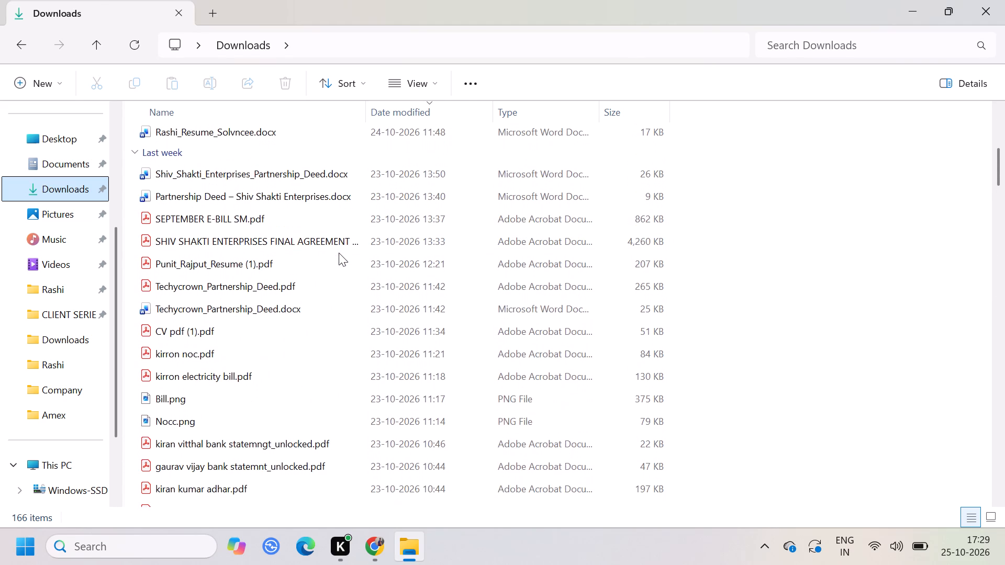
{"action": "scroll", "coordinate": [339, 253], "scroll_direction": "down", "scroll_amount": 10}
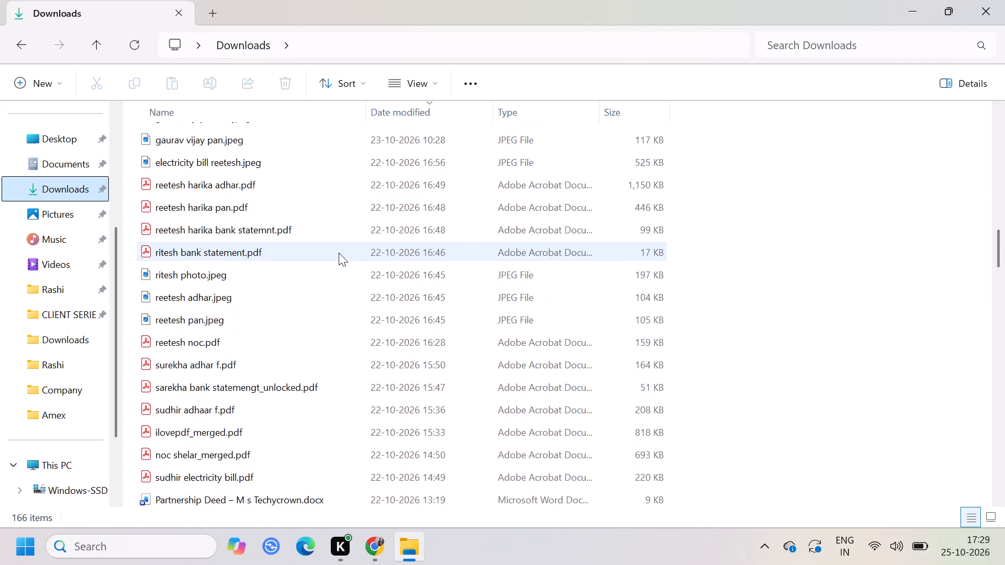
{"action": "scroll", "coordinate": [339, 253], "scroll_direction": "down", "scroll_amount": 3}
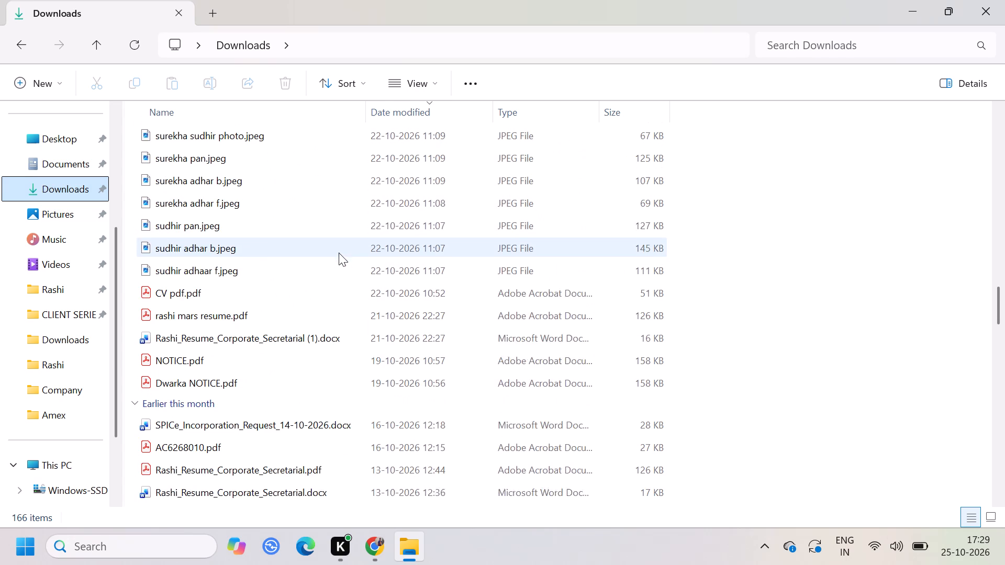
{"action": "scroll", "coordinate": [339, 253], "scroll_direction": "down", "scroll_amount": 1}
{"action": "double_click", "coordinate": [258, 373]}
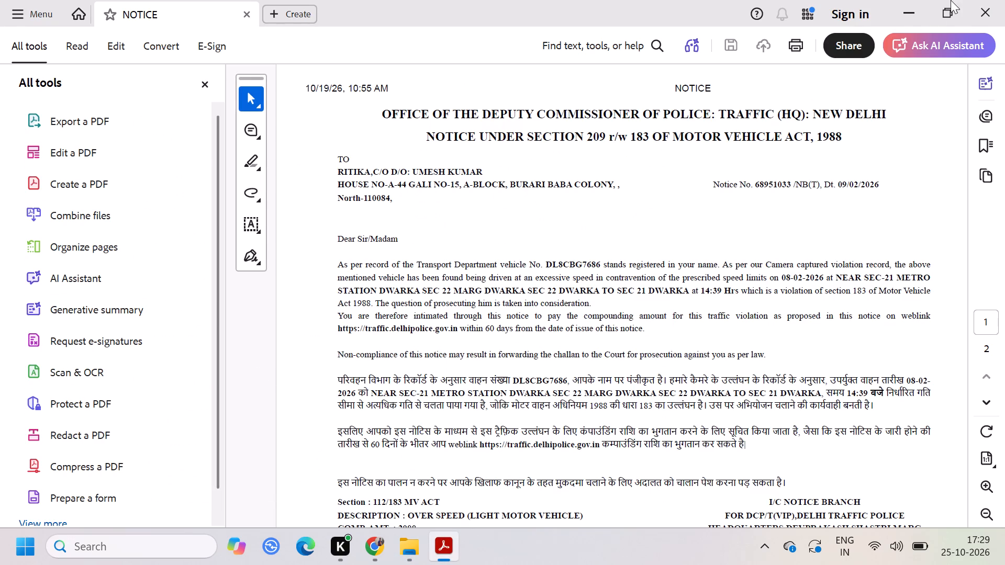
Read through both pages of the Dwarka traffic notice, checking the violation details and payment instructions, and return to the Downloads folder.
{"action": "scroll", "coordinate": [730, 372], "scroll_direction": "down", "scroll_amount": 11}
{"action": "scroll", "coordinate": [494, 369], "scroll_direction": "down", "scroll_amount": 3}
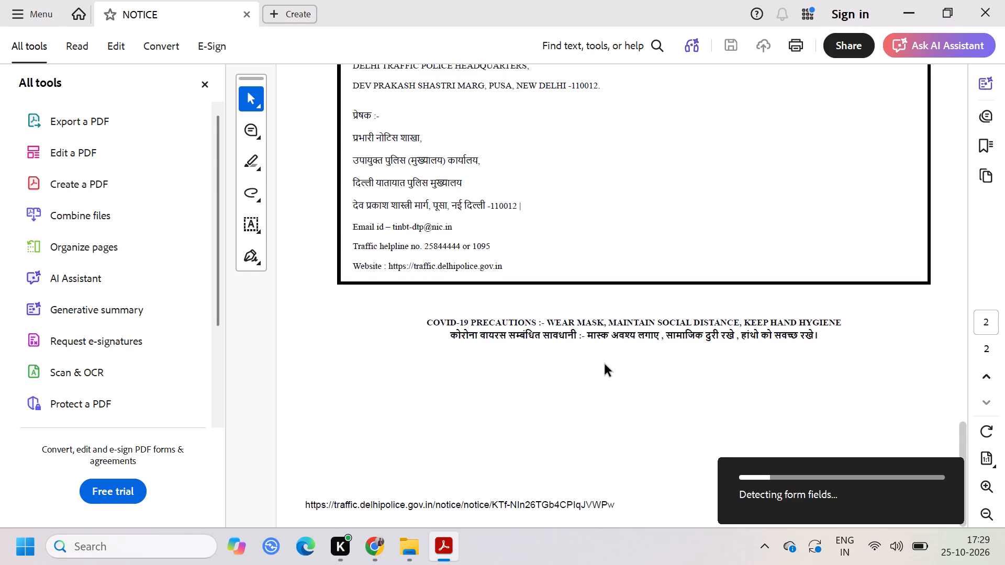
{"action": "scroll", "coordinate": [605, 365], "scroll_direction": "up", "scroll_amount": 17}
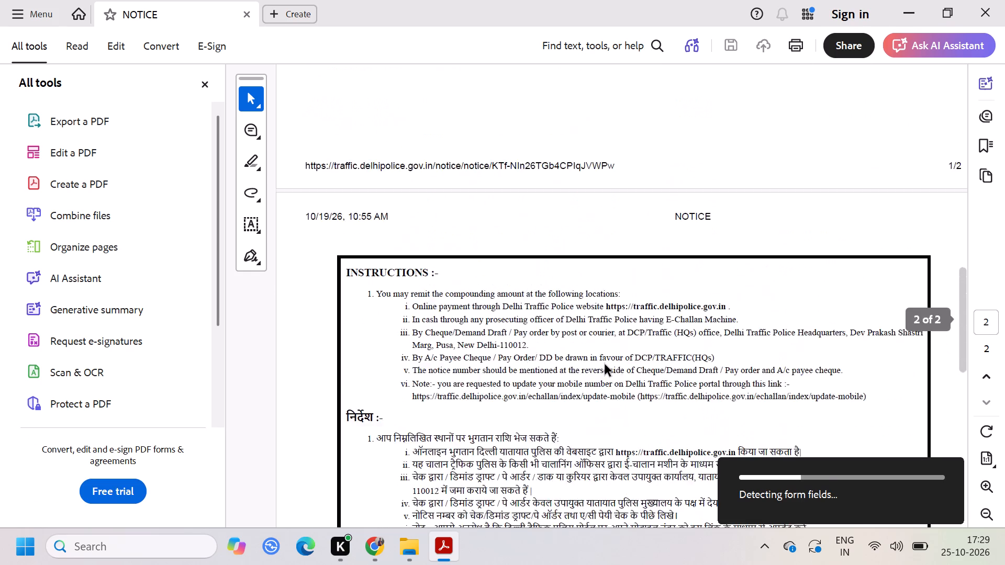
{"action": "scroll", "coordinate": [605, 365], "scroll_direction": "up", "scroll_amount": 5}
{"action": "scroll", "coordinate": [605, 365], "scroll_direction": "down", "scroll_amount": 2}
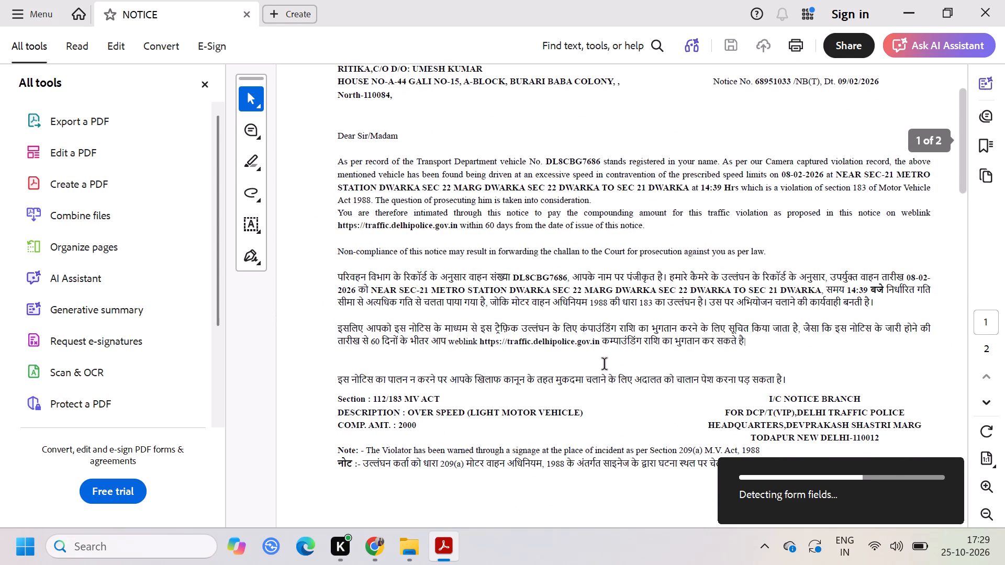
{"action": "left_click", "coordinate": [906, 1]}
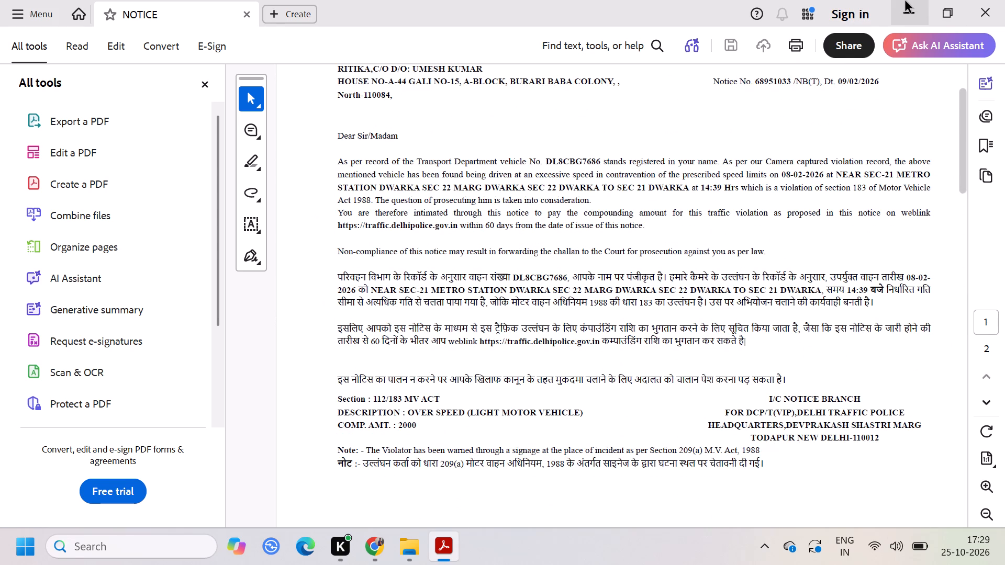
Open NOTICE.pdf from Downloads, check its violation details, and return to the folder.
{"action": "double_click", "coordinate": [230, 348]}
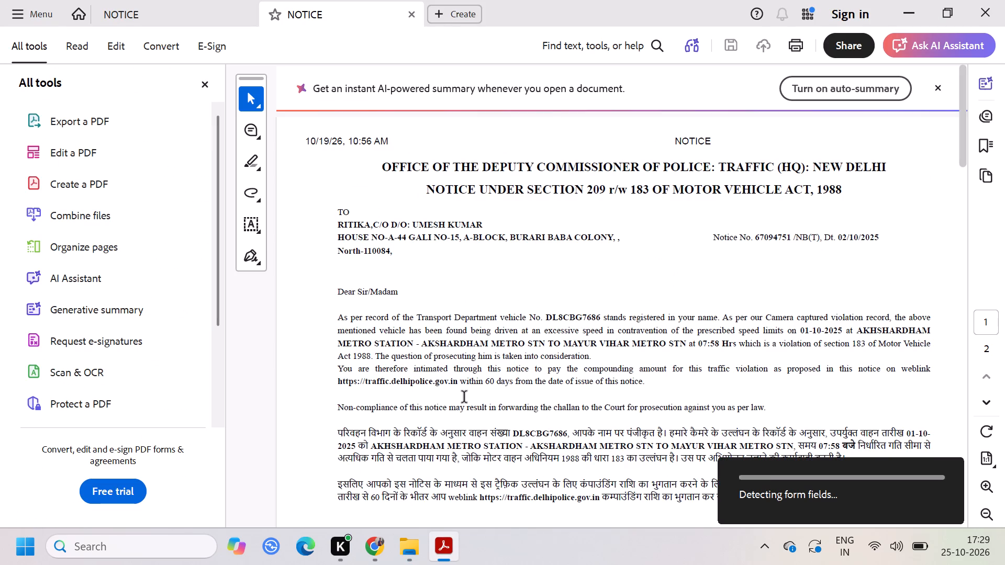
{"action": "scroll", "coordinate": [465, 398], "scroll_direction": "down", "scroll_amount": 3}
{"action": "scroll", "coordinate": [465, 398], "scroll_direction": "up", "scroll_amount": 1}
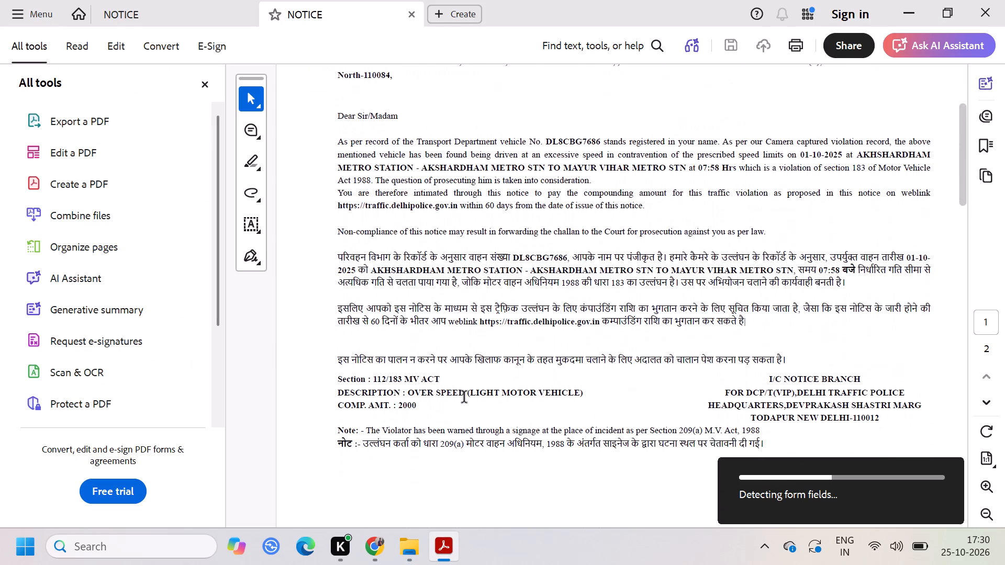
{"action": "scroll", "coordinate": [465, 398], "scroll_direction": "up", "scroll_amount": 1}
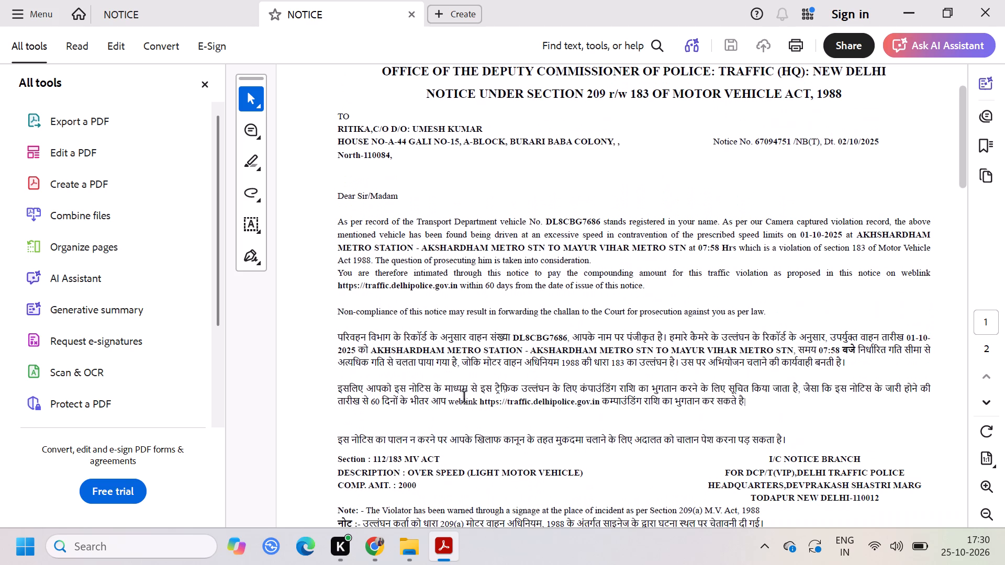
{"action": "left_click", "coordinate": [896, 10]}
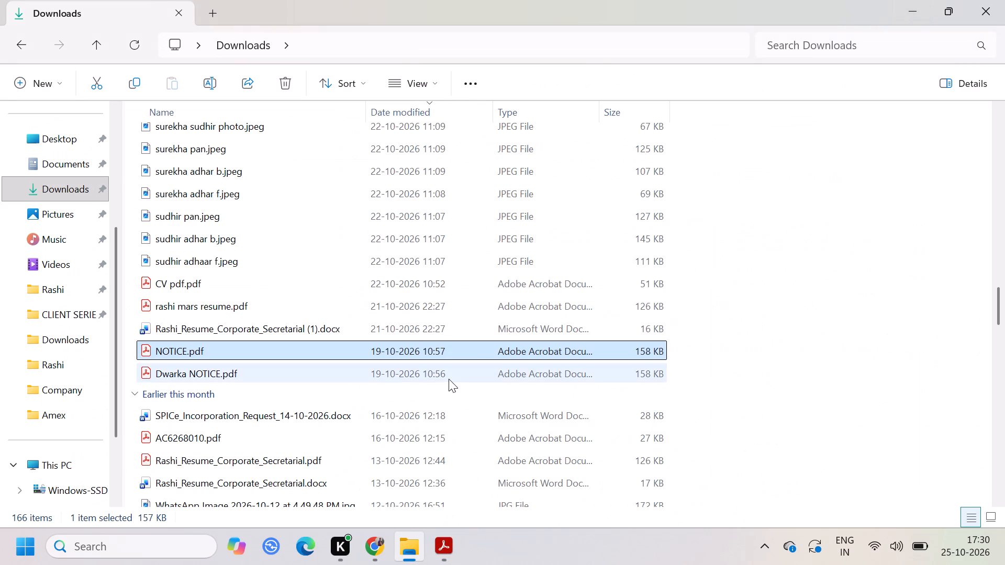
Reopen Dwarka NOTICE.pdf and compare it with the other open notice, ending on the Dwarka notice.
{"action": "double_click", "coordinate": [446, 379]}
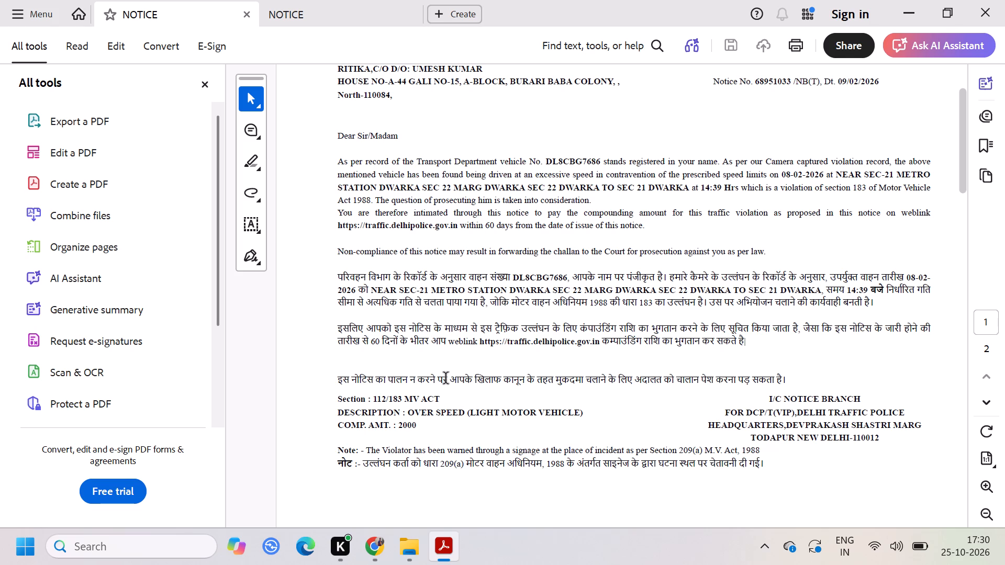
{"action": "scroll", "coordinate": [446, 379], "scroll_direction": "up", "scroll_amount": 1}
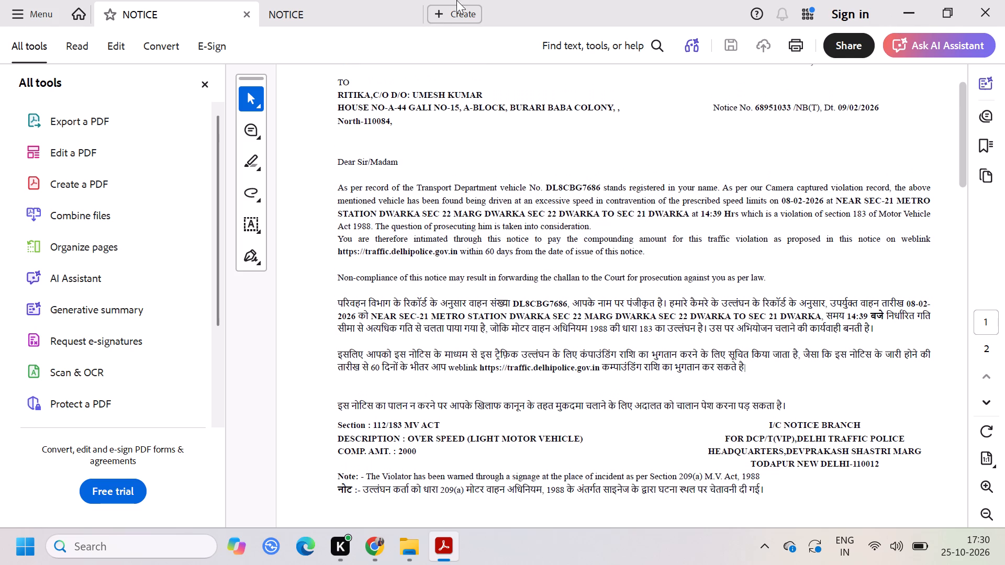
{"action": "left_click", "coordinate": [305, 0]}
{"action": "left_click", "coordinate": [305, 13]}
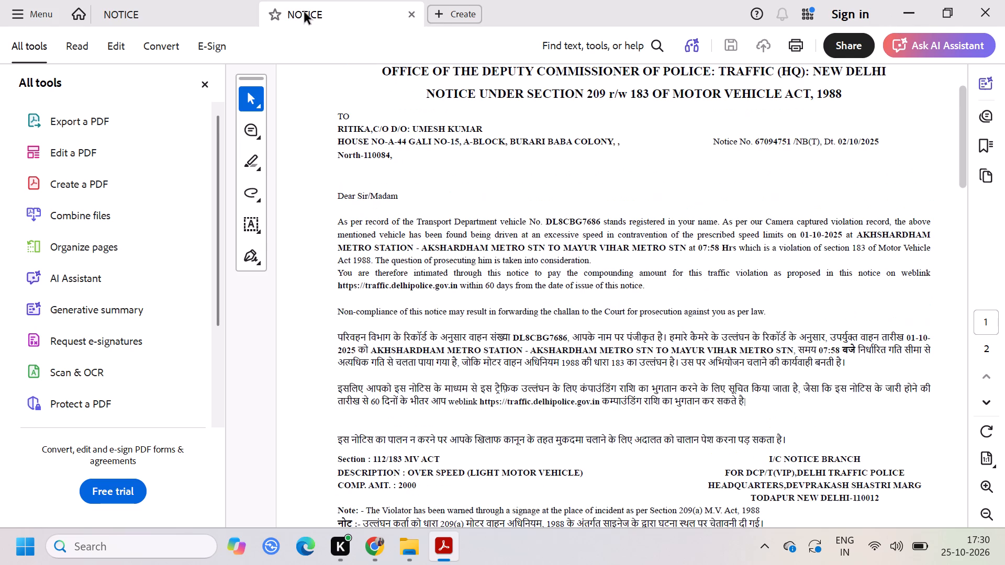
{"action": "left_click", "coordinate": [132, 6]}
{"action": "scroll", "coordinate": [510, 179], "scroll_direction": "up", "scroll_amount": 5}
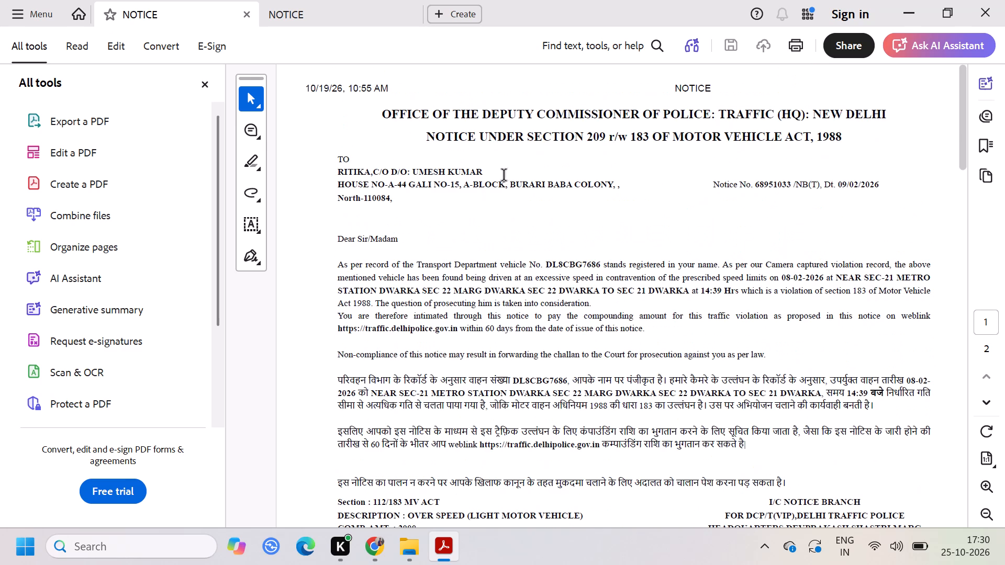
{"action": "left_click", "coordinate": [343, 2]}
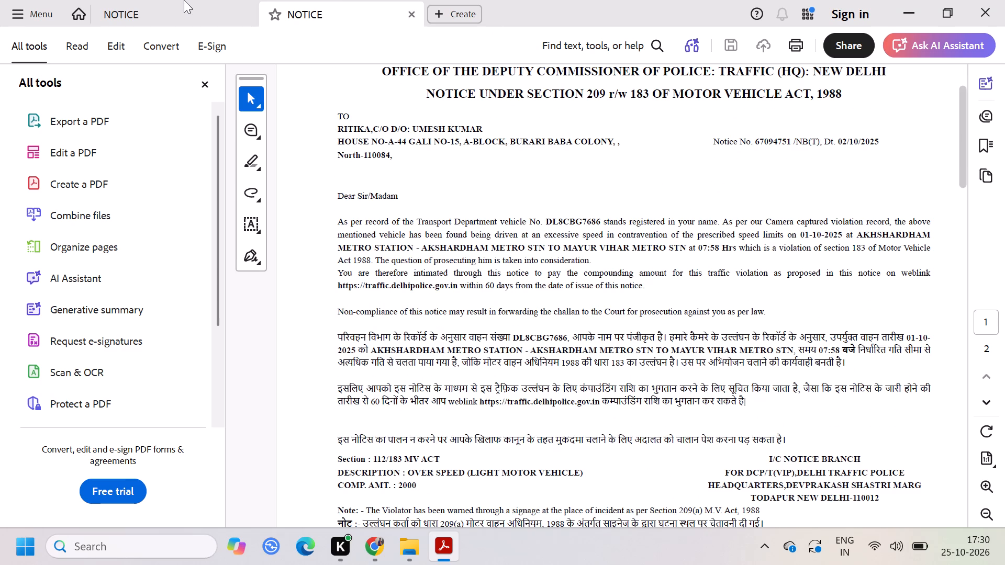
{"action": "left_click", "coordinate": [184, 0]}
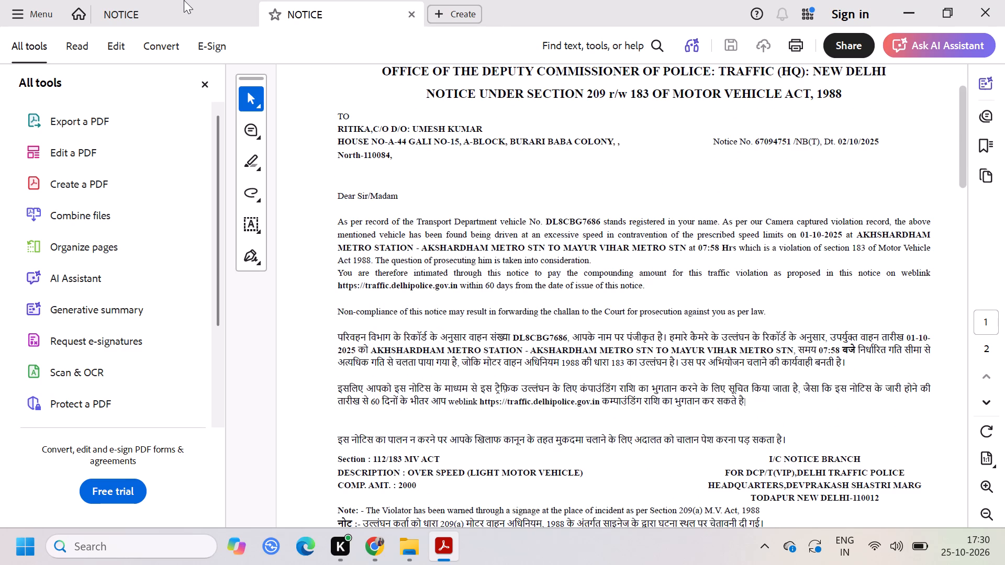
{"action": "left_click", "coordinate": [184, 0]}
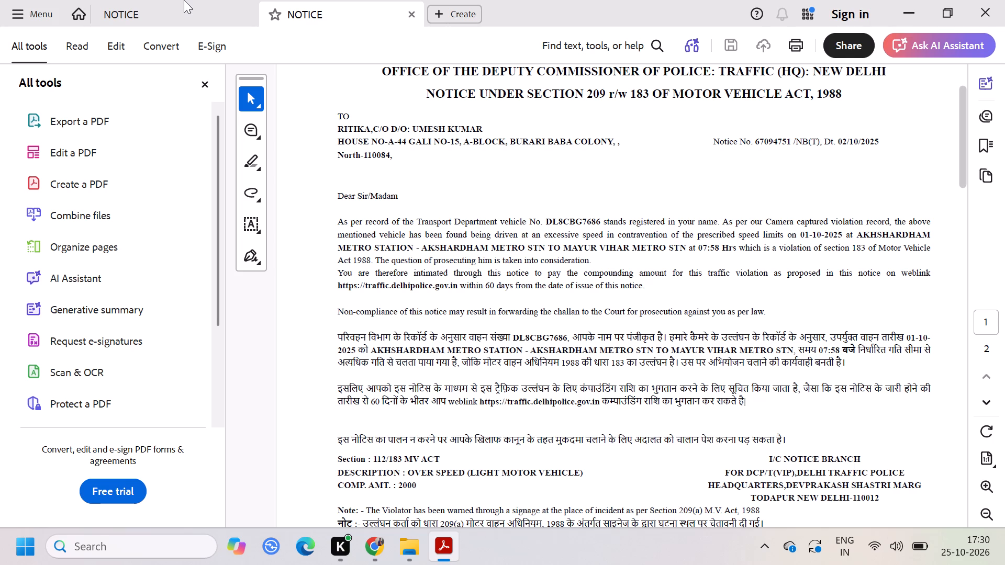
{"action": "left_click", "coordinate": [184, 14]}
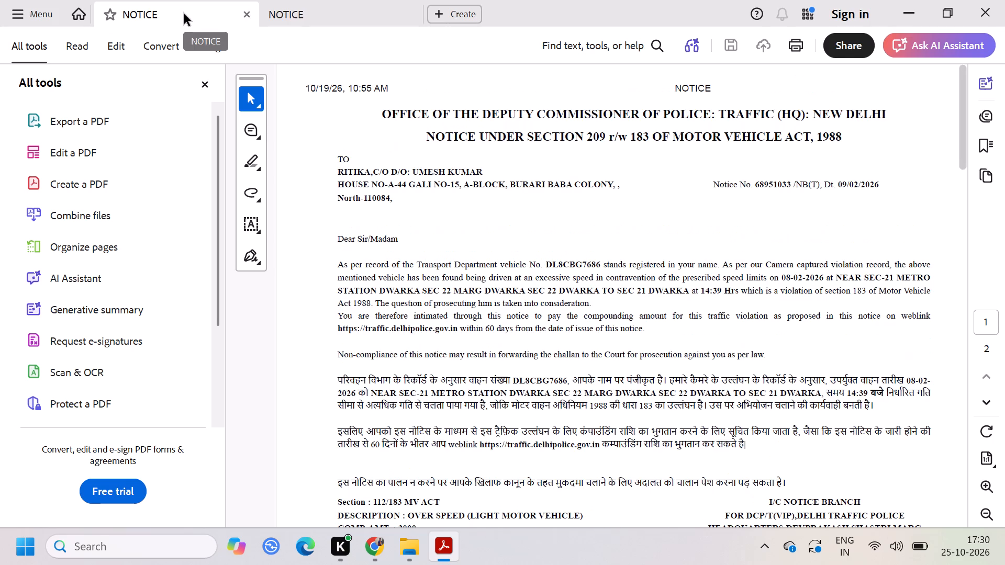
Switch to Chrome and examine the Virtual Courts case details, current status, offence and fine table, and the pay-or-contest options with OTP verification.
{"action": "left_click", "coordinate": [366, 564]}
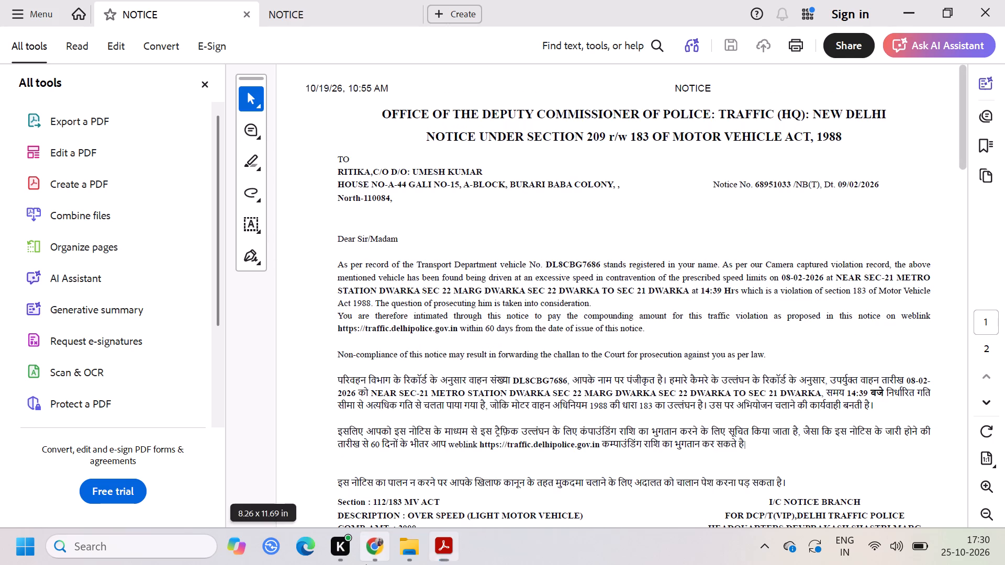
{"action": "scroll", "coordinate": [458, 258], "scroll_direction": "up", "scroll_amount": 9}
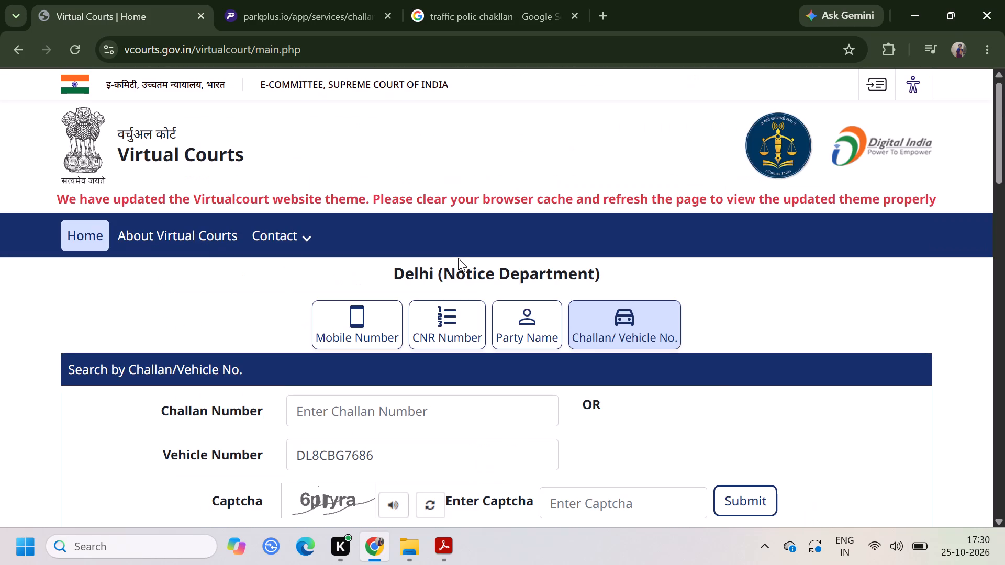
{"action": "scroll", "coordinate": [479, 349], "scroll_direction": "down", "scroll_amount": 2}
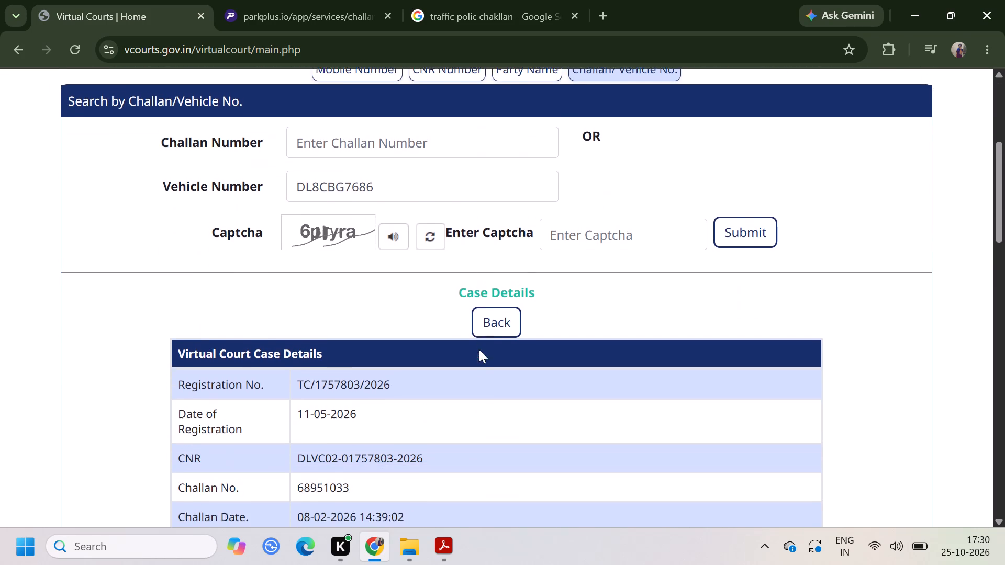
{"action": "scroll", "coordinate": [479, 349], "scroll_direction": "down", "scroll_amount": 1}
{"action": "scroll", "coordinate": [487, 258], "scroll_direction": "down", "scroll_amount": 1}
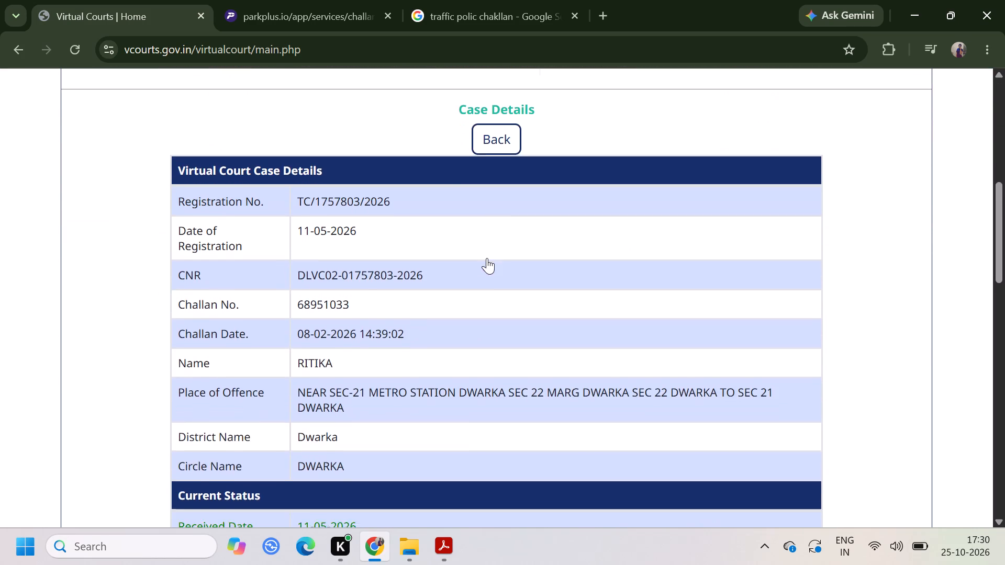
{"action": "scroll", "coordinate": [487, 258], "scroll_direction": "down", "scroll_amount": 1}
{"action": "scroll", "coordinate": [533, 302], "scroll_direction": "down", "scroll_amount": 3}
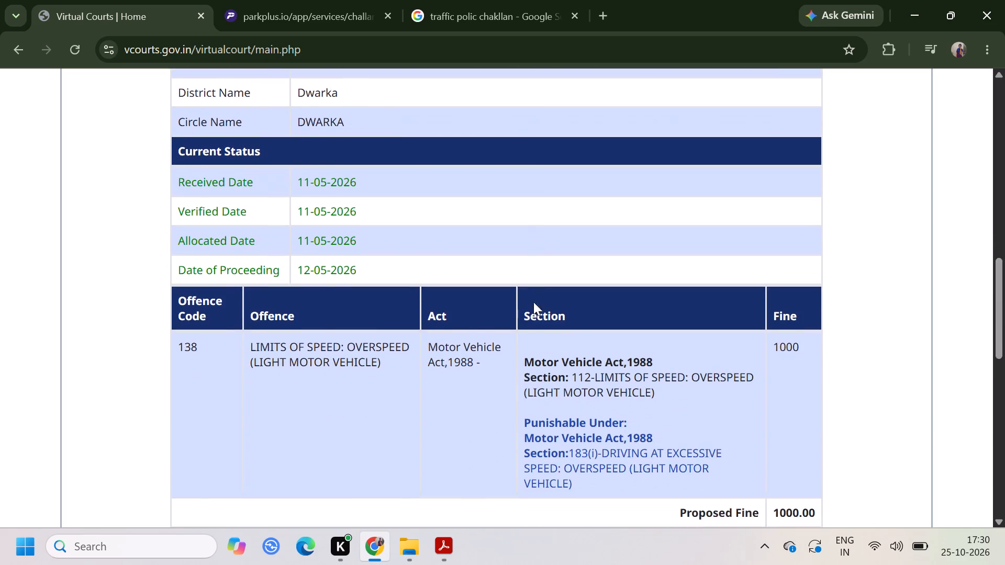
{"action": "scroll", "coordinate": [533, 302], "scroll_direction": "up", "scroll_amount": 4}
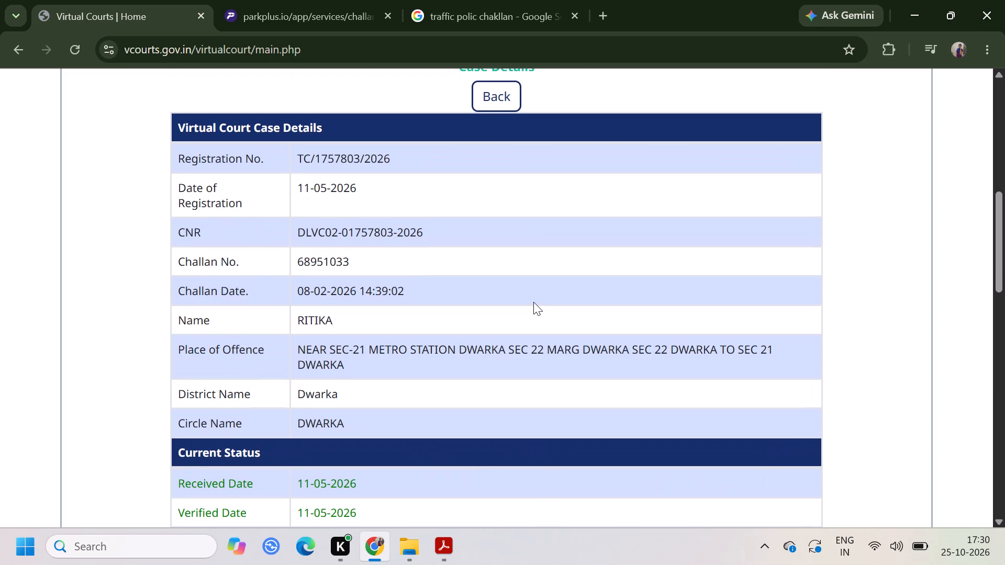
{"action": "scroll", "coordinate": [533, 302], "scroll_direction": "down", "scroll_amount": 1}
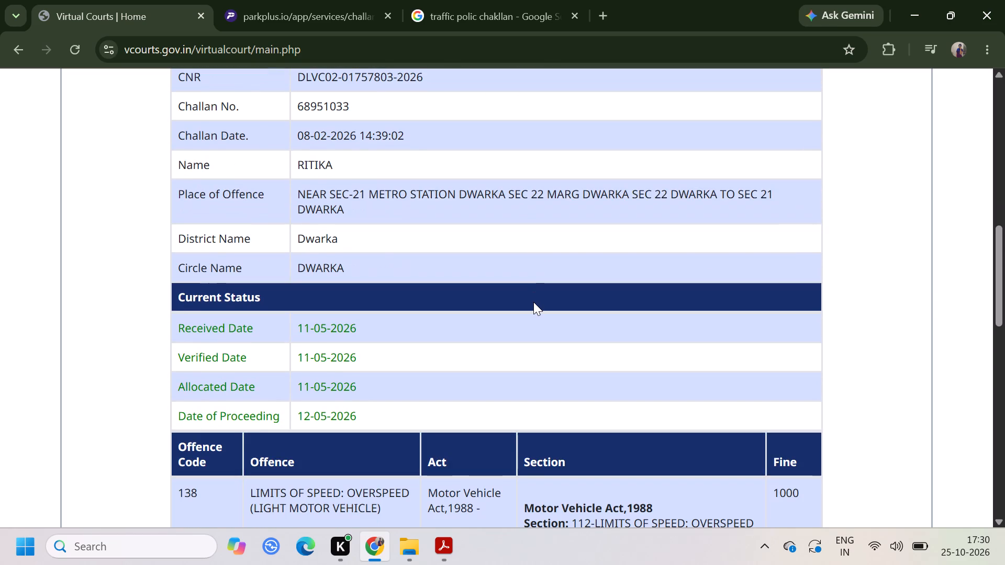
{"action": "scroll", "coordinate": [533, 302], "scroll_direction": "down", "scroll_amount": 4}
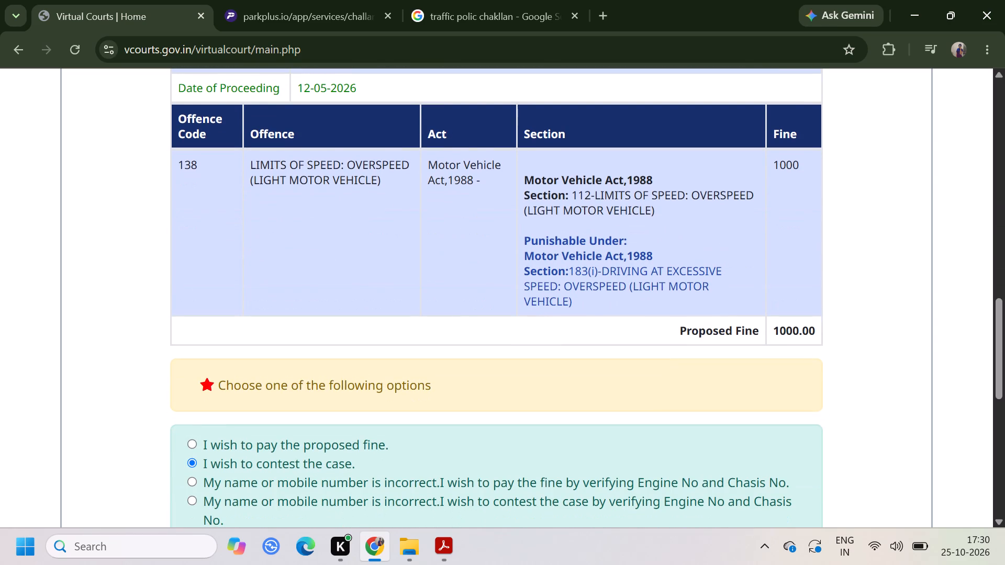
{"action": "scroll", "coordinate": [647, 309], "scroll_direction": "down", "scroll_amount": 5}
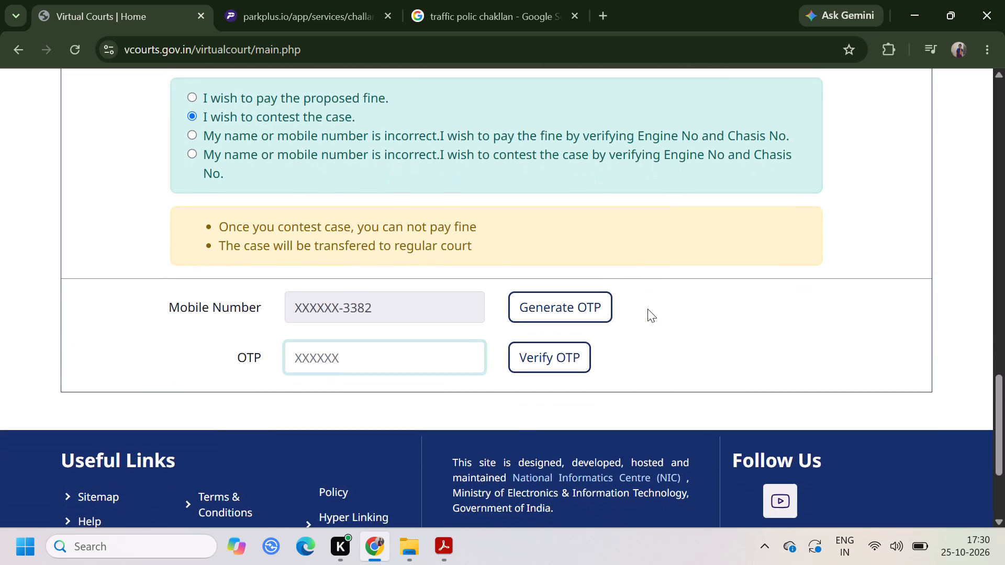
Recheck the Virtual Courts case record from the challan search form through case details, current status, offence and fine table, and contest option with its OTP section.
{"action": "scroll", "coordinate": [647, 309], "scroll_direction": "up", "scroll_amount": 9}
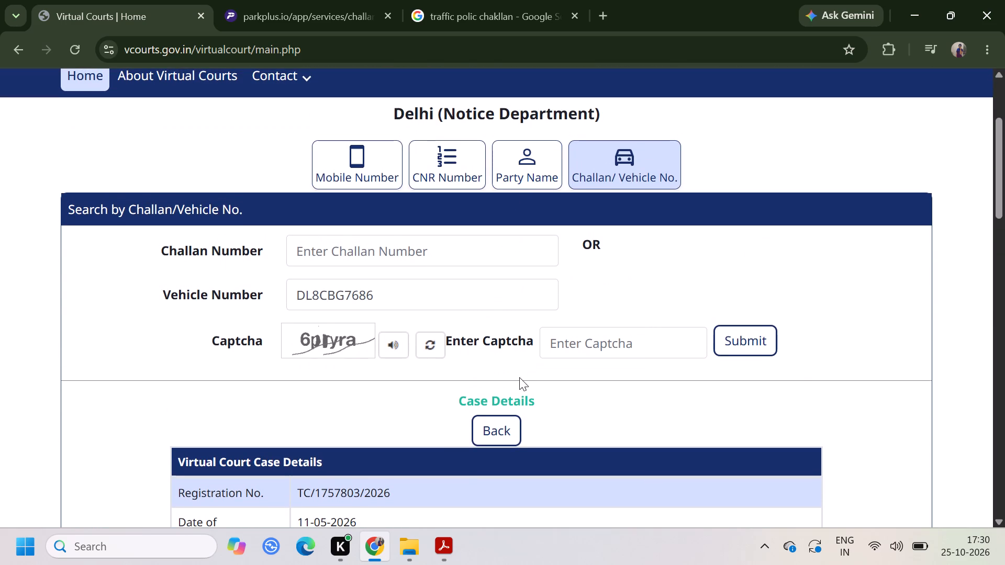
{"action": "scroll", "coordinate": [535, 315], "scroll_direction": "down", "scroll_amount": 3}
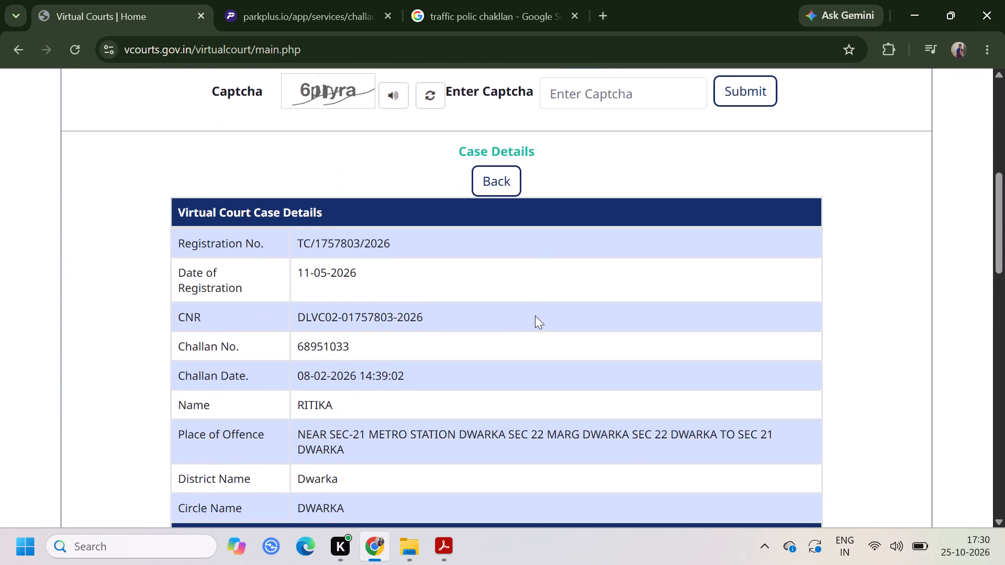
{"action": "scroll", "coordinate": [535, 315], "scroll_direction": "down", "scroll_amount": 4}
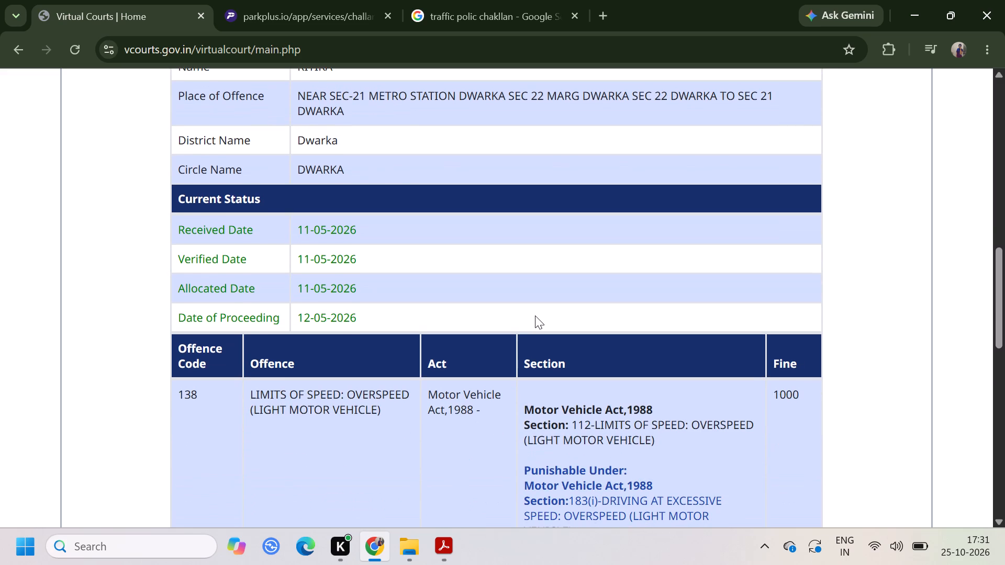
{"action": "scroll", "coordinate": [535, 315], "scroll_direction": "down", "scroll_amount": 2}
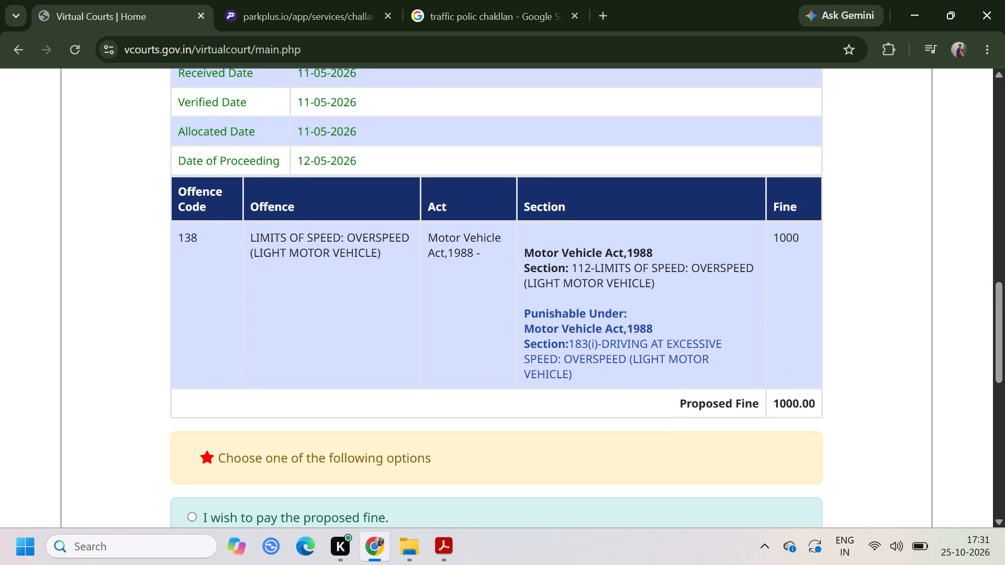
{"action": "scroll", "coordinate": [535, 315], "scroll_direction": "down", "scroll_amount": 1}
{"action": "scroll", "coordinate": [535, 315], "scroll_direction": "left", "scroll_amount": 2}
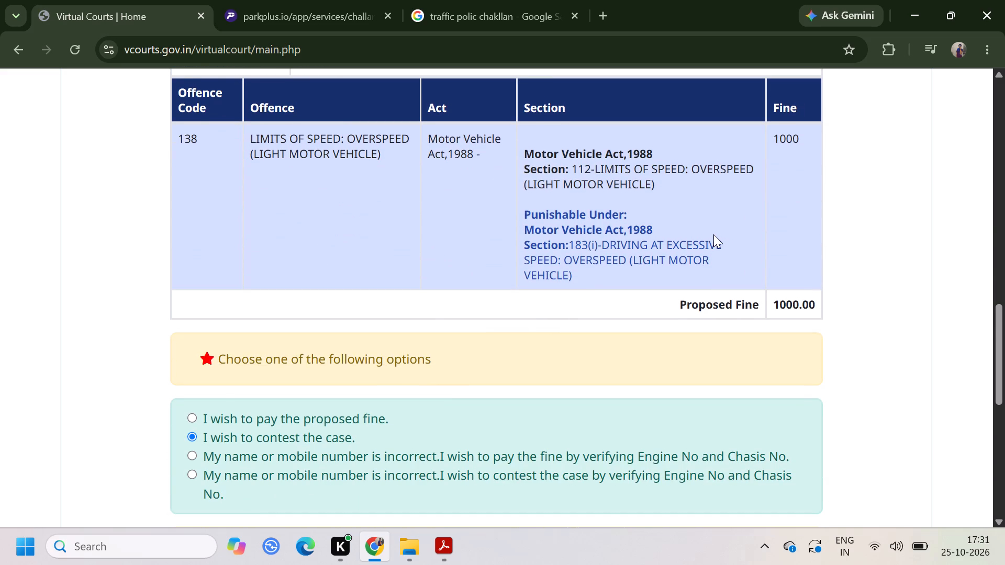
{"action": "scroll", "coordinate": [713, 234], "scroll_direction": "left", "scroll_amount": 2}
{"action": "scroll", "coordinate": [713, 234], "scroll_direction": "down", "scroll_amount": 3}
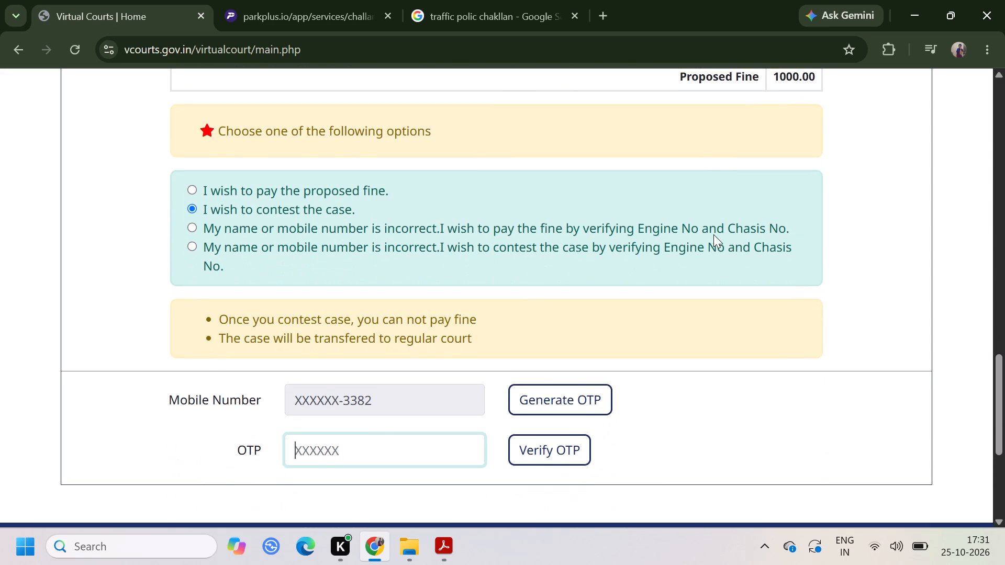
{"action": "scroll", "coordinate": [713, 234], "scroll_direction": "down", "scroll_amount": 1}
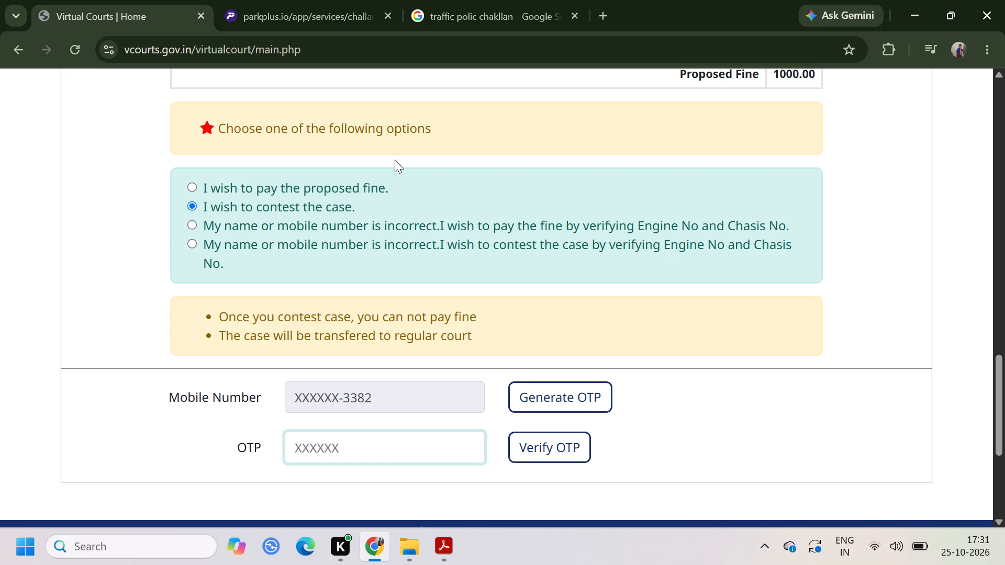
{"action": "scroll", "coordinate": [395, 160], "scroll_direction": "up", "scroll_amount": 5}
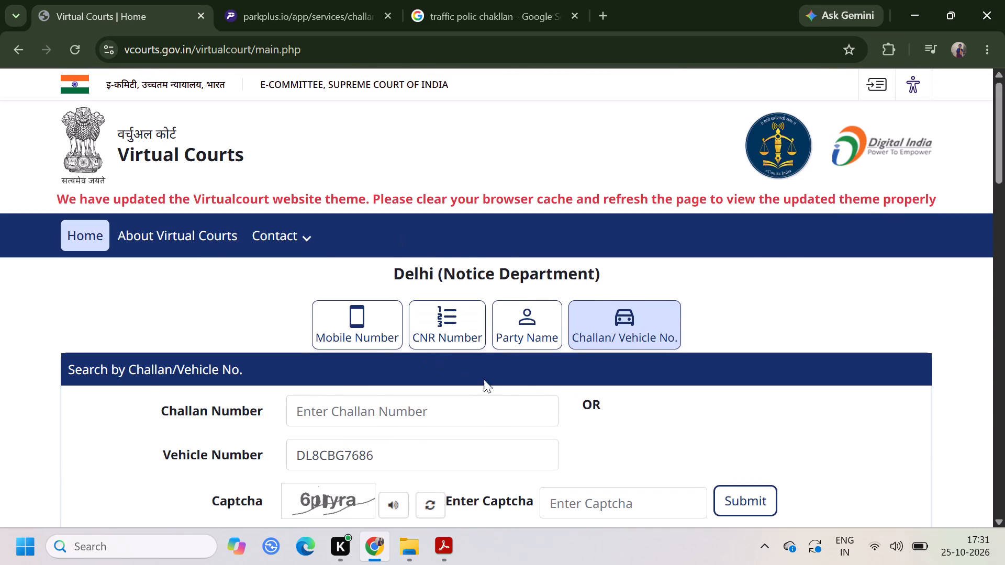
{"action": "scroll", "coordinate": [500, 392], "scroll_direction": "down", "scroll_amount": 2}
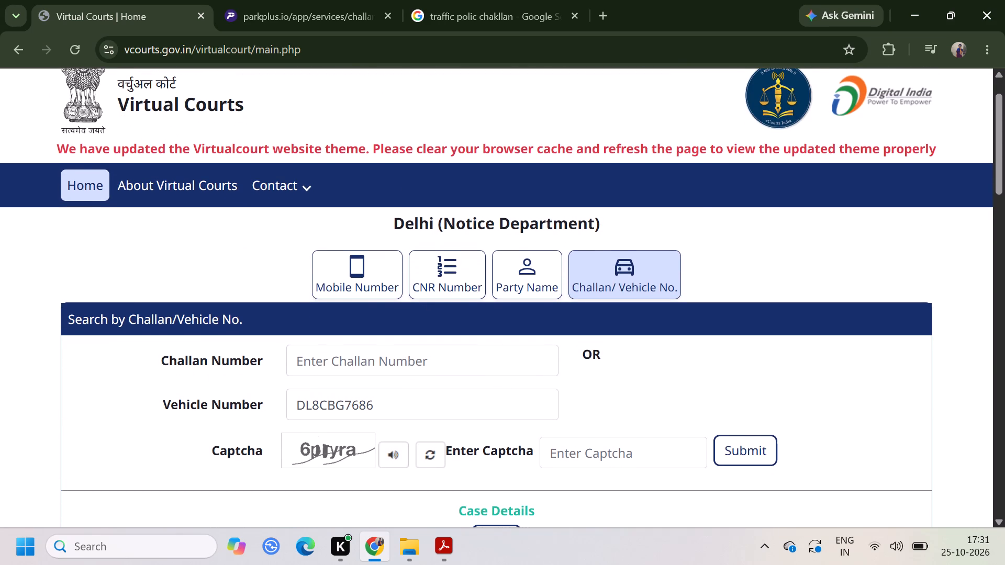
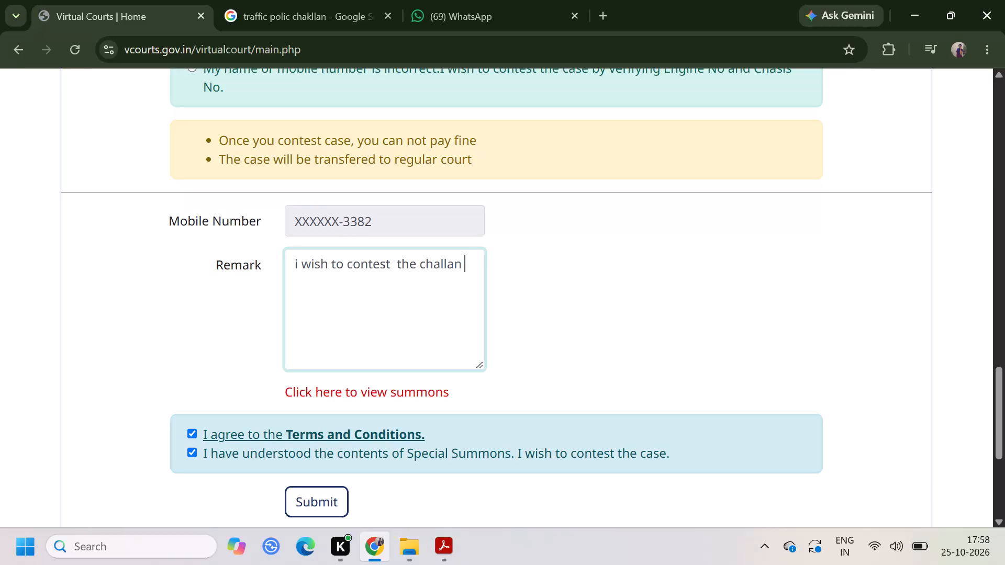
Continue the contest remark after "the challan" with "I request the Honble Court to kindle review the evidence".
{"action": "key", "text": "i"}
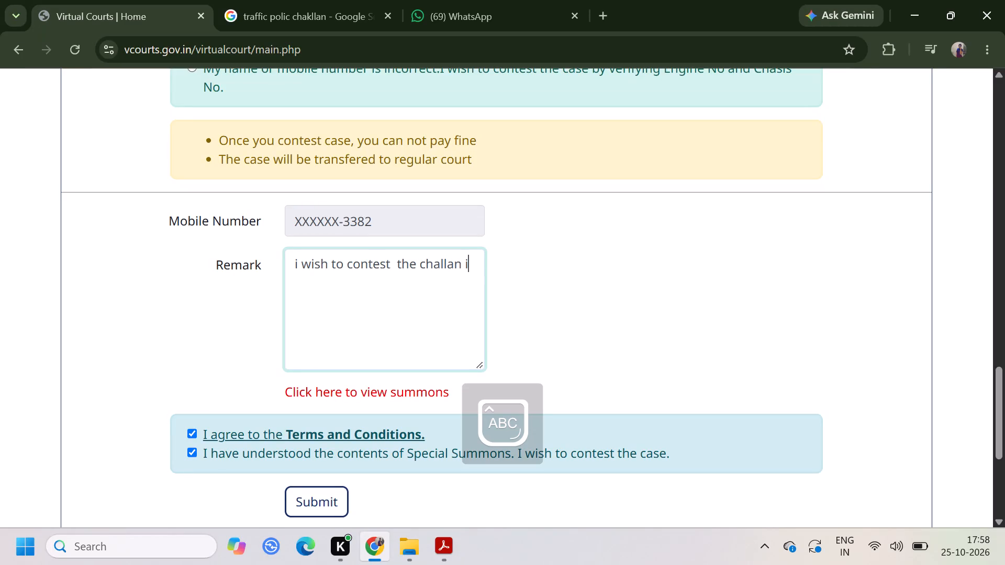
{"action": "key", "text": "BackSpace"}
{"action": "key", "text": "BackSpace"}
{"action": "key", "text": "BackSpace"}
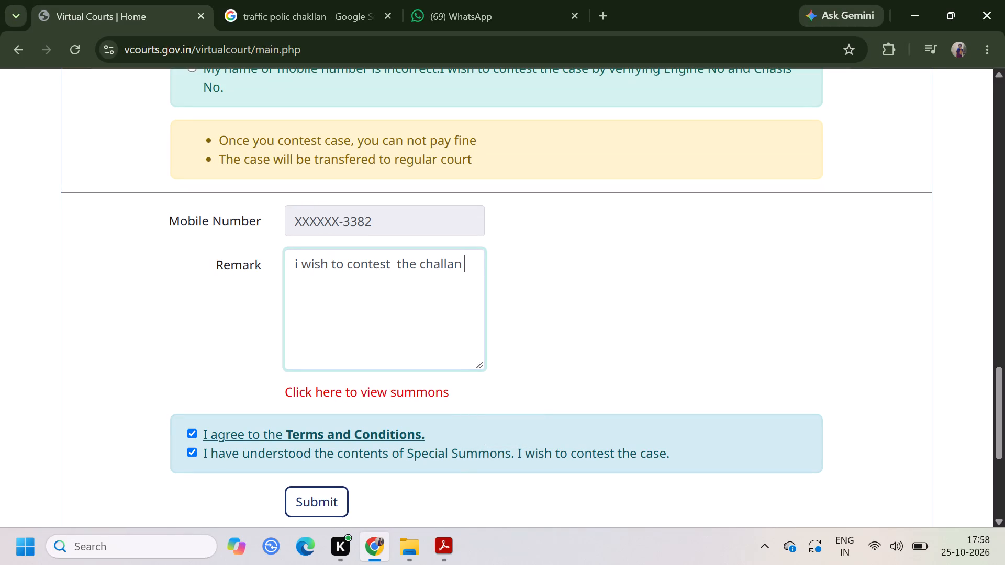
{"action": "type", "text": "."}
{"action": "key", "text": "space"}
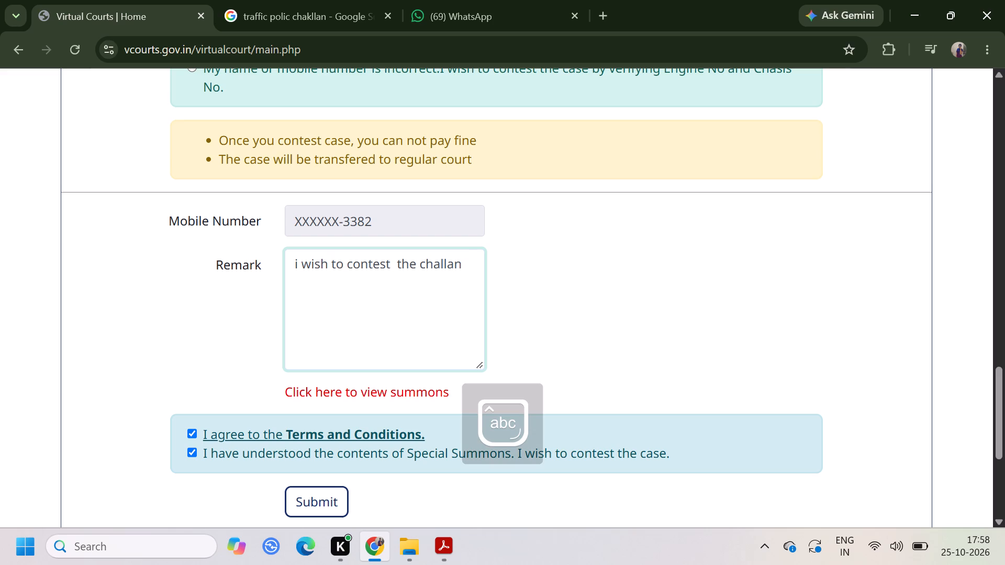
{"action": "type", "text": "I"}
{"action": "key", "text": "space"}
{"action": "type", "text": "request"}
{"action": "key", "text": "space"}
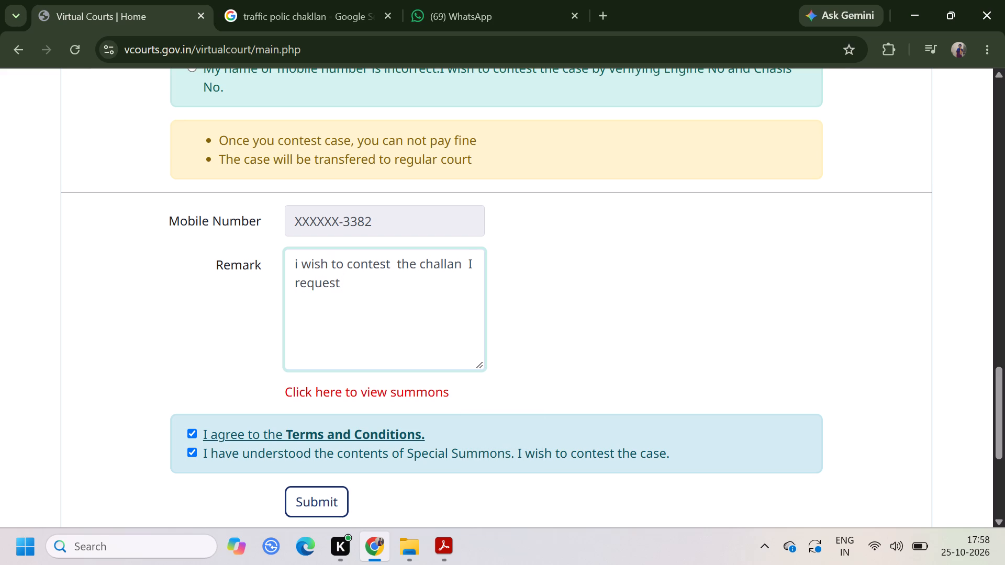
{"action": "type", "text": "the"}
{"action": "key", "text": "space"}
{"action": "key", "text": "shift+h"}
{"action": "key", "text": "o"}
{"action": "key", "text": "n"}
{"action": "key", "text": "1"}
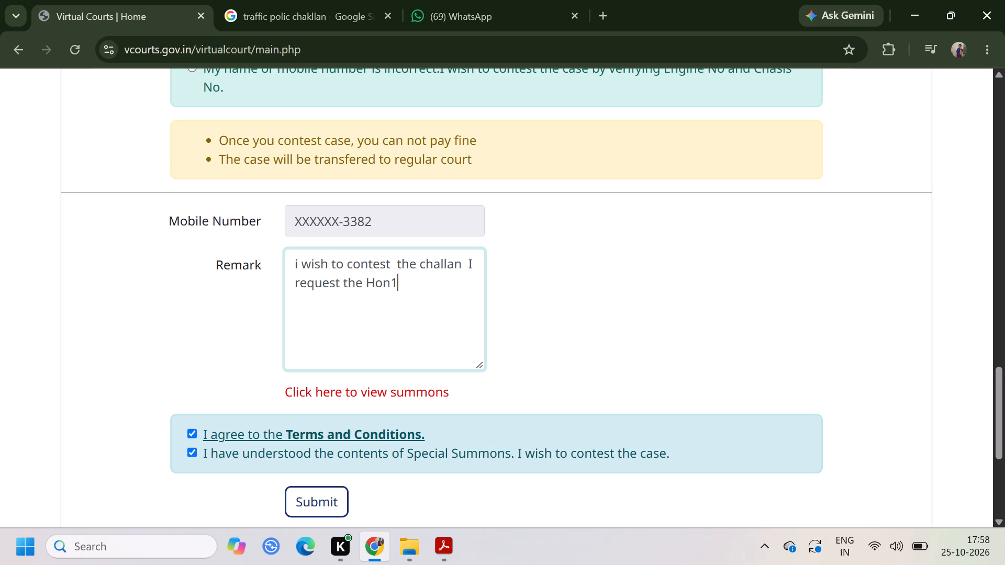
{"action": "key", "text": "BackSpace"}
{"action": "type", "text": "``````~~~~~~"}
{"action": "type", "text": "ble"}
{"action": "key", "text": "space"}
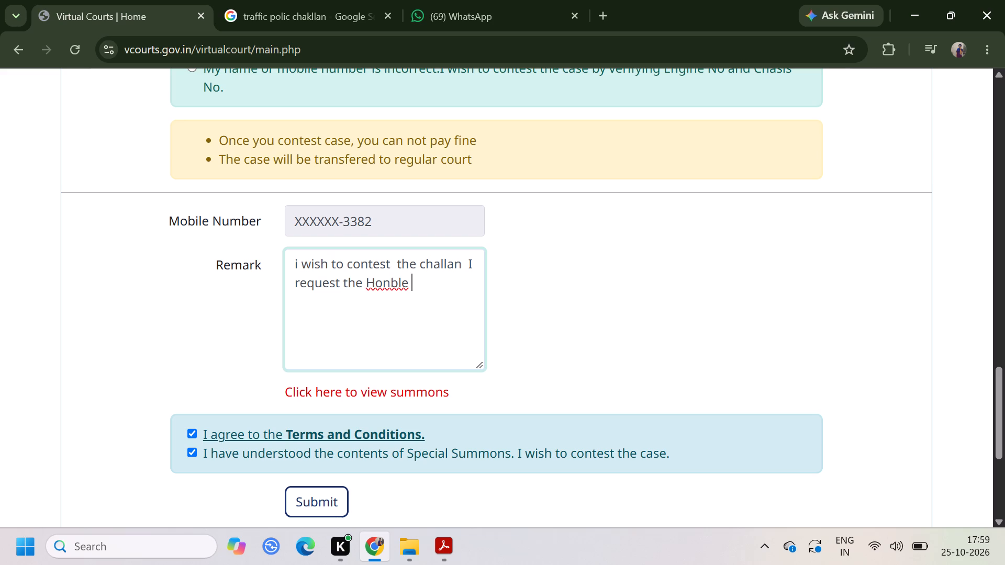
{"action": "type", "text": "Court"}
{"action": "key", "text": "space"}
{"action": "type", "text": "to kindle revi"}
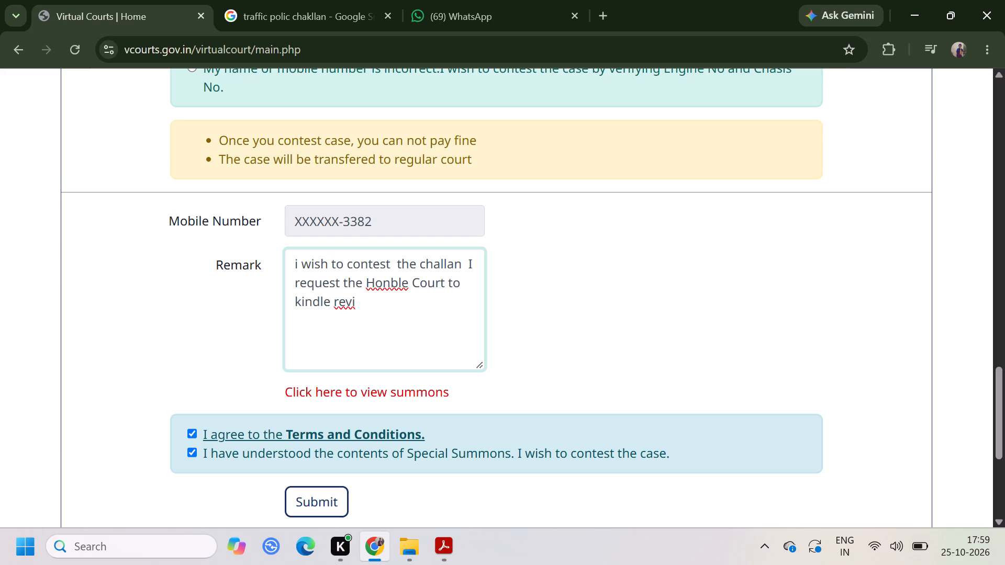
{"action": "type", "text": "ew"}
{"action": "key", "text": "space"}
{"action": "type", "text": "the evidence"}
{"action": "key", "text": "space"}
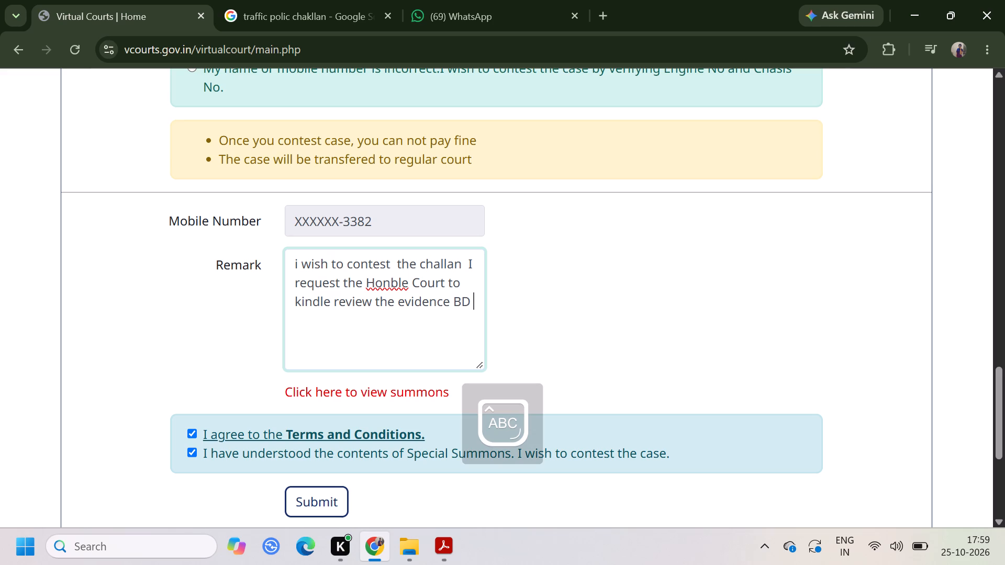
Complete the contest remark with the words "and consider my submission" after "evidence".
{"action": "key", "text": "BackSpace"}
{"action": "key", "text": "BackSpace"}
{"action": "key", "text": "BackSpace"}
{"action": "type", "text": "and"}
{"action": "key", "text": "space"}
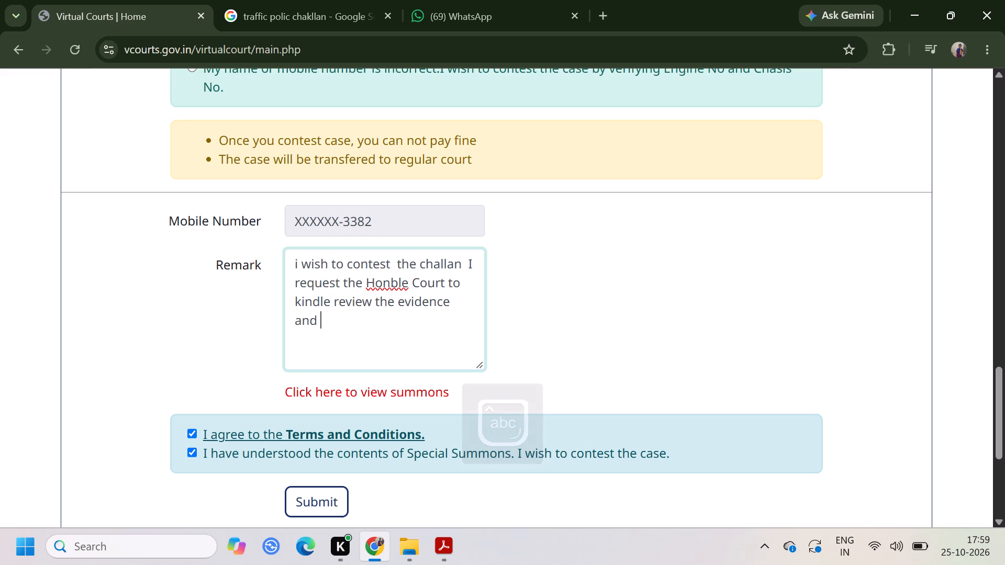
{"action": "type", "text": "consider"}
{"action": "key", "text": "space"}
{"action": "type", "text": "my"}
{"action": "key", "text": "space"}
{"action": "type", "text": "submission"}
{"action": "key", "text": "space"}
{"action": "key", "text": "BackSpace"}
{"action": "key", "text": "period"}
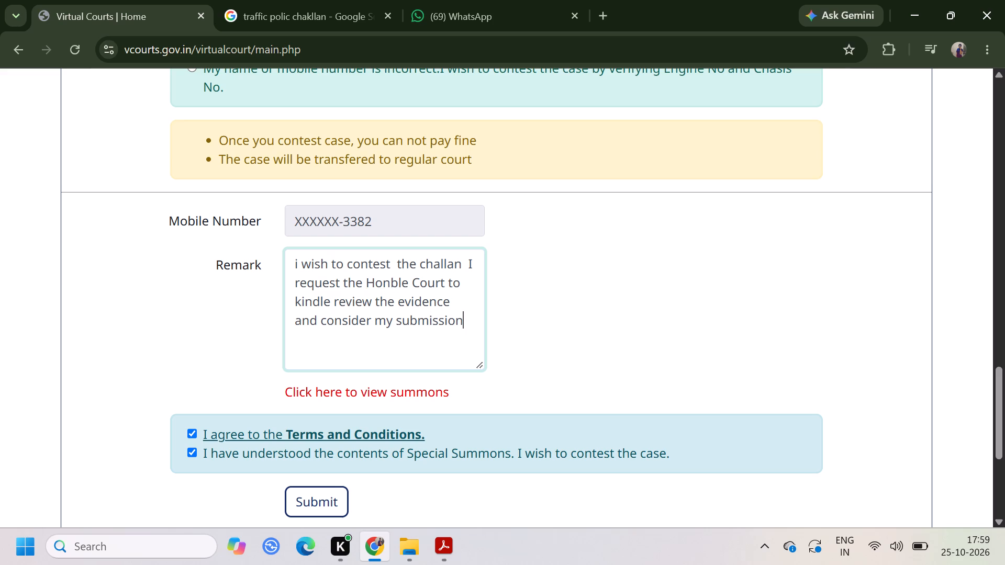
{"action": "type", "text": "......"}
{"action": "scroll", "coordinate": [496, 333], "scroll_direction": "down", "scroll_amount": 1}
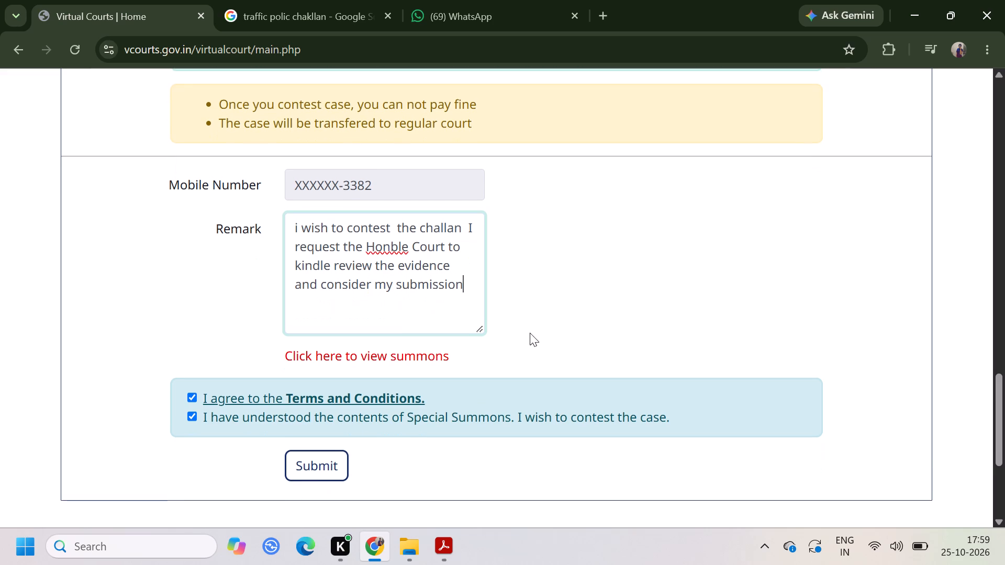
{"action": "type", "text": ",,"}
Make the Remark box slightly taller, keeping the whole remark text in view.
{"action": "left_click_drag", "start_coordinate": [480, 323], "coordinate": [561, 309]}
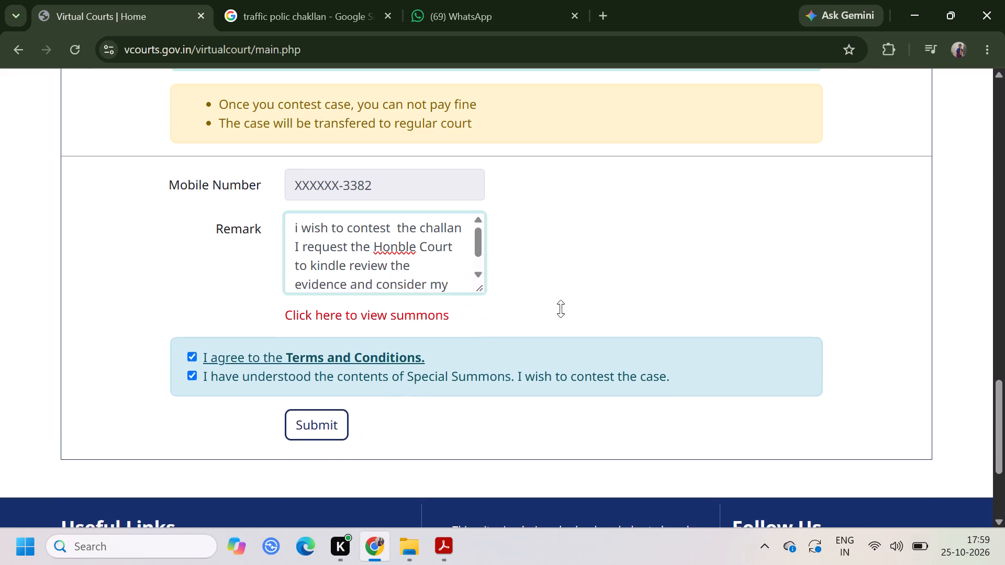
{"action": "left_click_drag", "start_coordinate": [561, 309], "coordinate": [555, 342]}
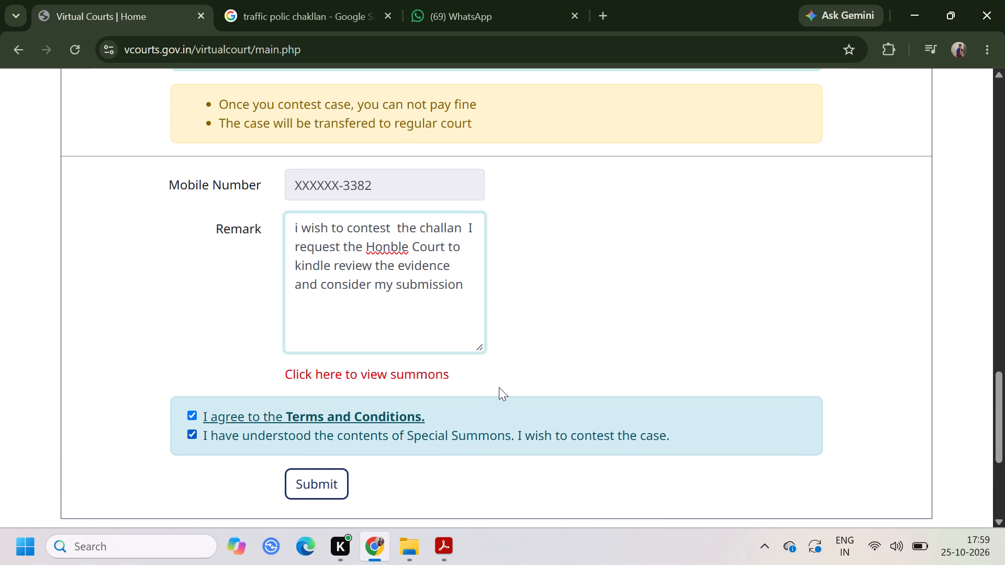
Submit the request to contest the challan, agreeing to forgo paying the fine and transfer the case to regular court.
{"action": "scroll", "coordinate": [499, 387], "scroll_direction": "down", "scroll_amount": 1}
{"action": "left_click", "coordinate": [329, 437]}
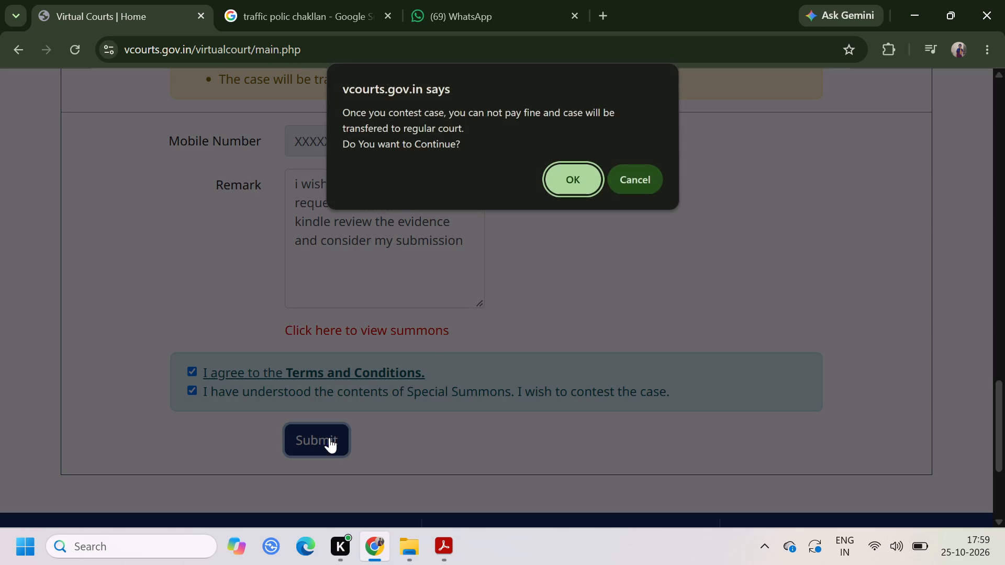
{"action": "left_click", "coordinate": [576, 175]}
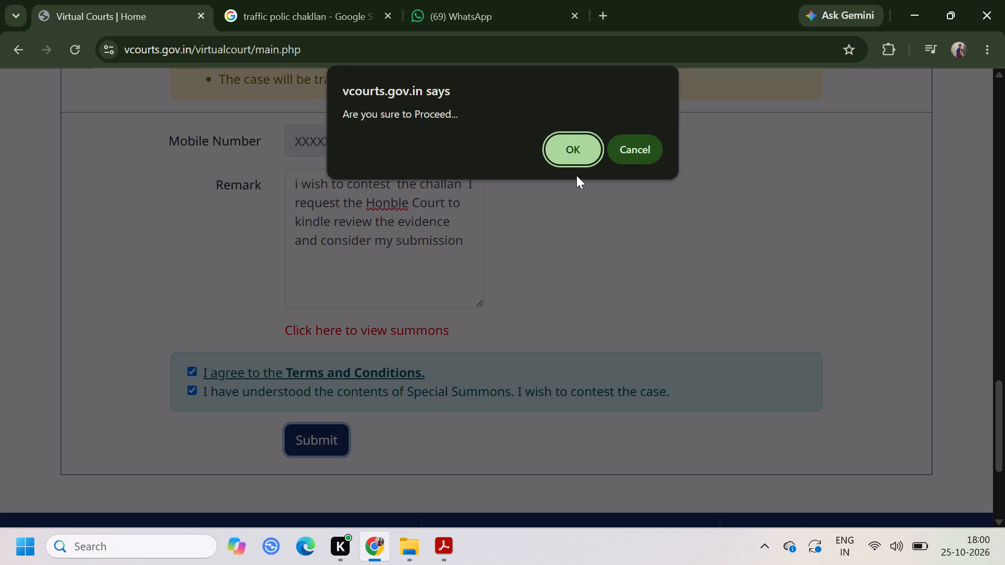
{"action": "left_click", "coordinate": [576, 145]}
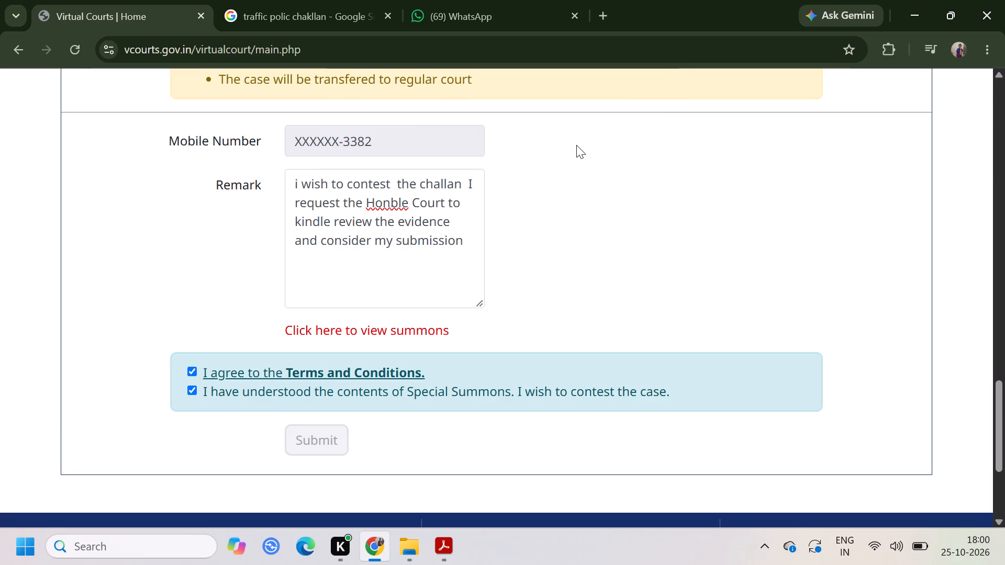
{"action": "scroll", "coordinate": [576, 145], "scroll_direction": "down", "scroll_amount": 1}
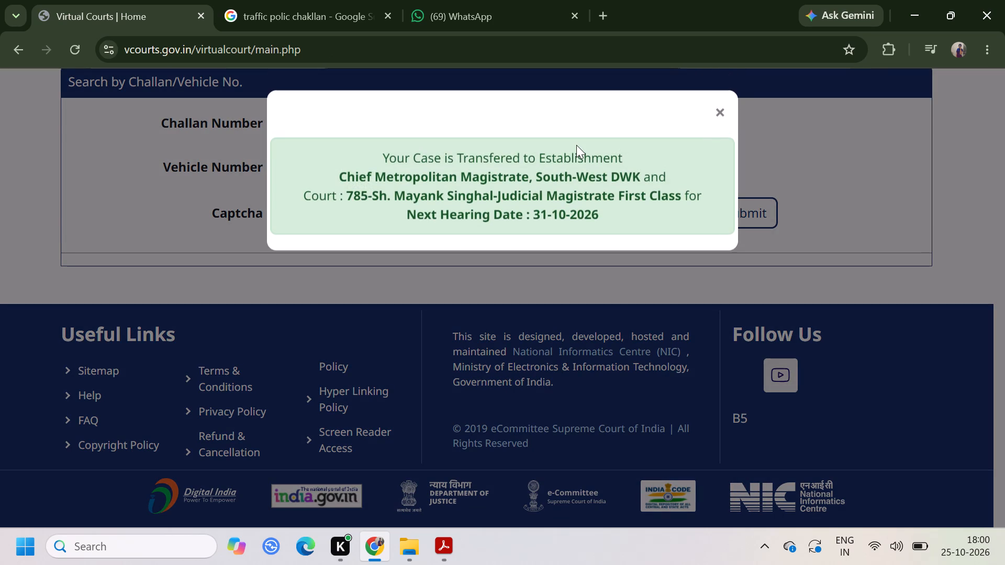
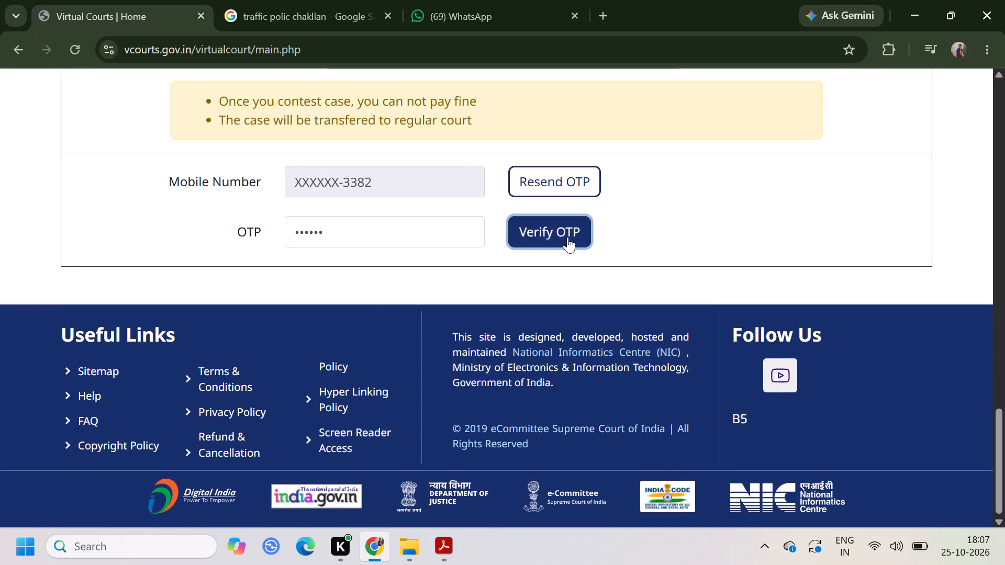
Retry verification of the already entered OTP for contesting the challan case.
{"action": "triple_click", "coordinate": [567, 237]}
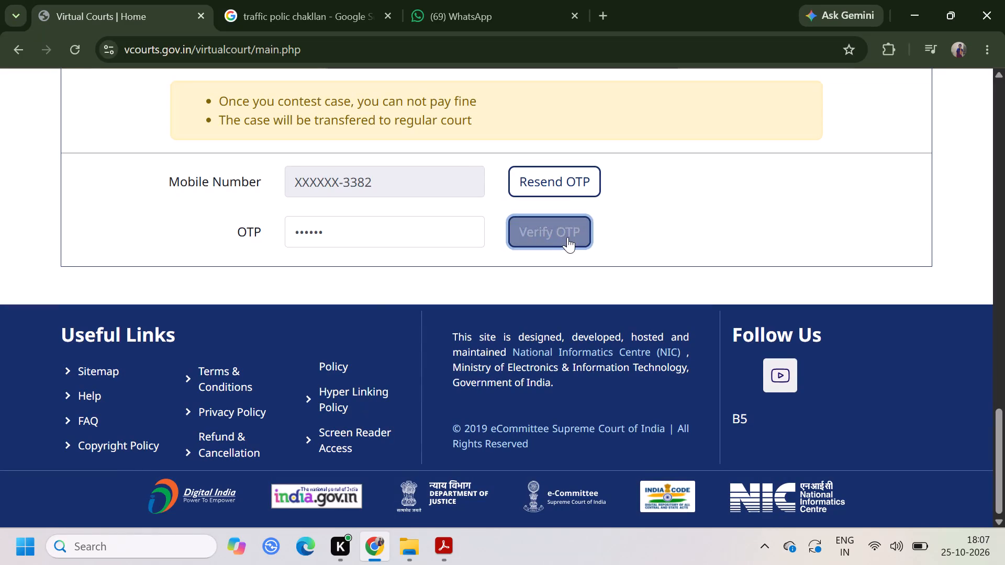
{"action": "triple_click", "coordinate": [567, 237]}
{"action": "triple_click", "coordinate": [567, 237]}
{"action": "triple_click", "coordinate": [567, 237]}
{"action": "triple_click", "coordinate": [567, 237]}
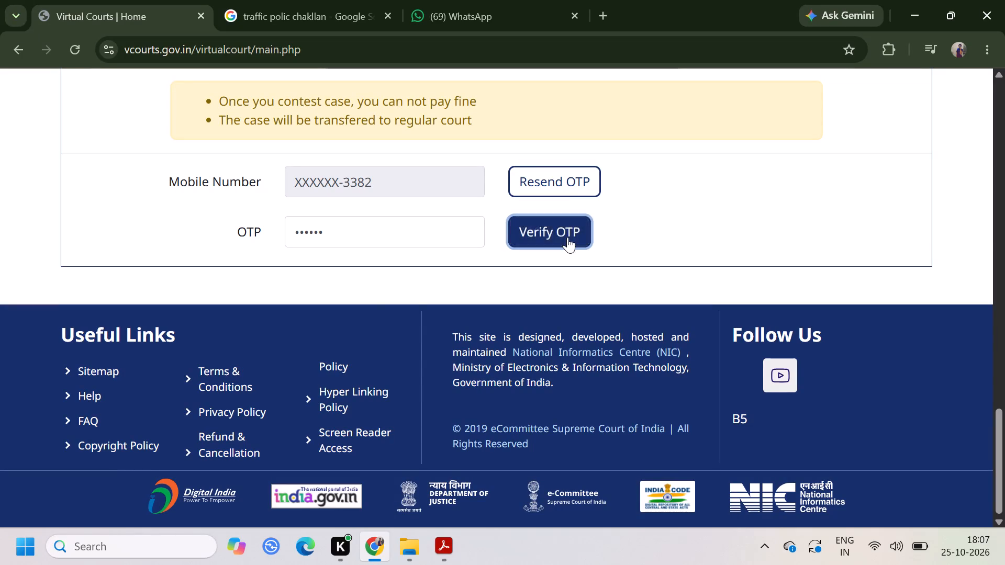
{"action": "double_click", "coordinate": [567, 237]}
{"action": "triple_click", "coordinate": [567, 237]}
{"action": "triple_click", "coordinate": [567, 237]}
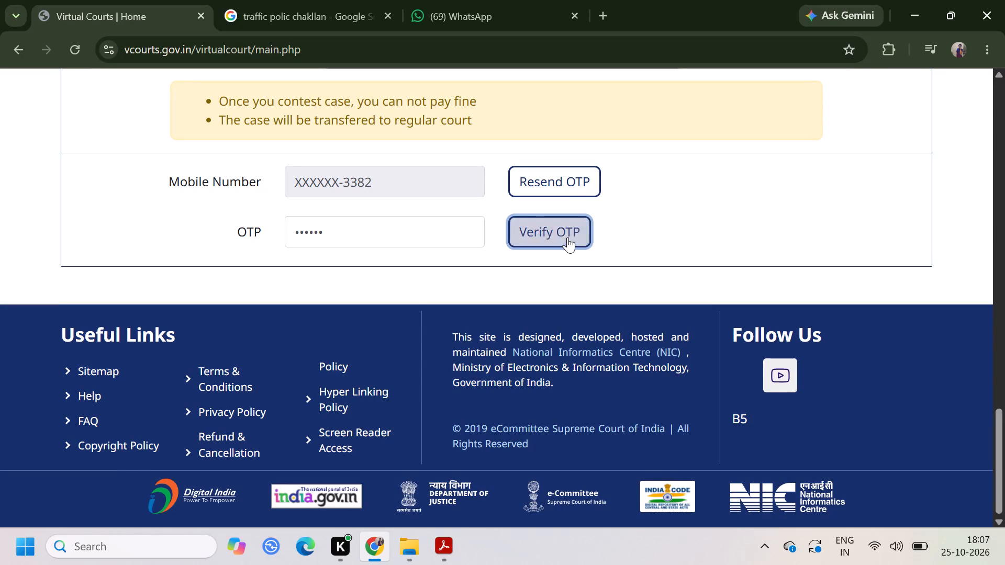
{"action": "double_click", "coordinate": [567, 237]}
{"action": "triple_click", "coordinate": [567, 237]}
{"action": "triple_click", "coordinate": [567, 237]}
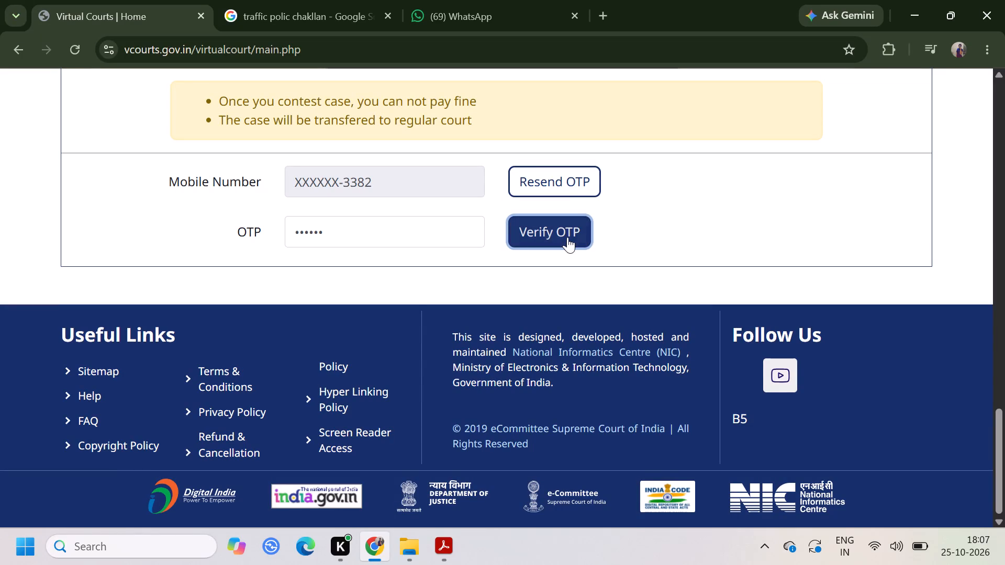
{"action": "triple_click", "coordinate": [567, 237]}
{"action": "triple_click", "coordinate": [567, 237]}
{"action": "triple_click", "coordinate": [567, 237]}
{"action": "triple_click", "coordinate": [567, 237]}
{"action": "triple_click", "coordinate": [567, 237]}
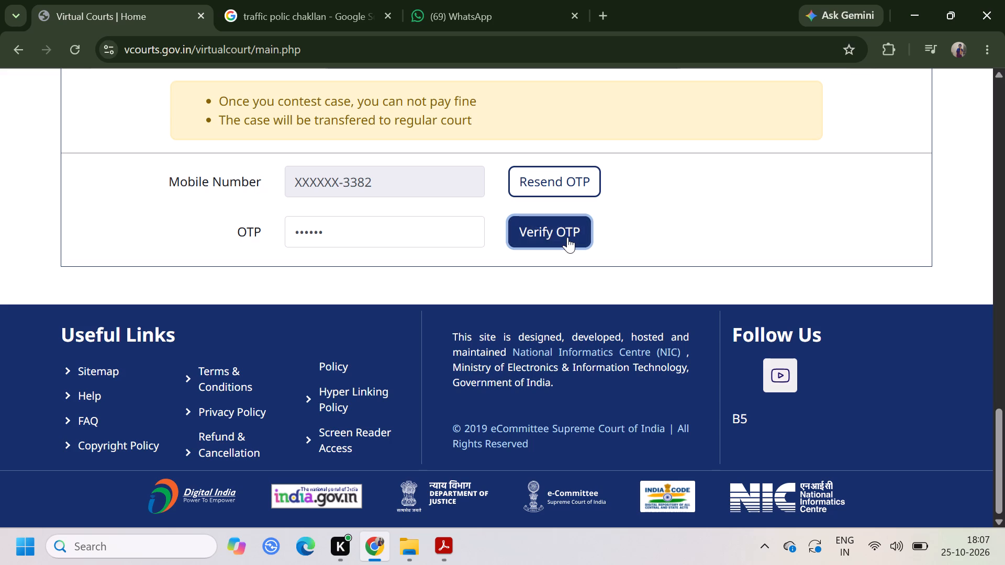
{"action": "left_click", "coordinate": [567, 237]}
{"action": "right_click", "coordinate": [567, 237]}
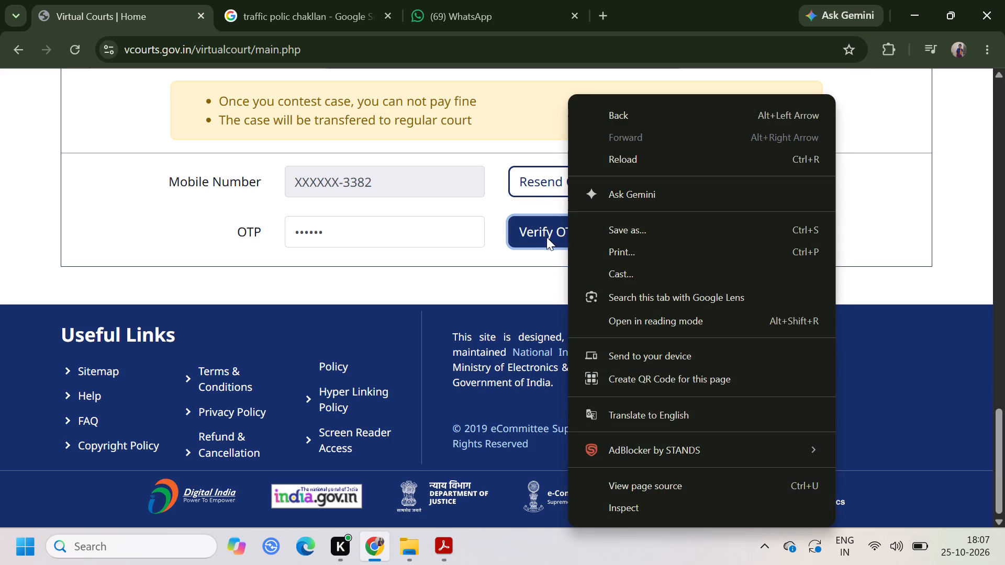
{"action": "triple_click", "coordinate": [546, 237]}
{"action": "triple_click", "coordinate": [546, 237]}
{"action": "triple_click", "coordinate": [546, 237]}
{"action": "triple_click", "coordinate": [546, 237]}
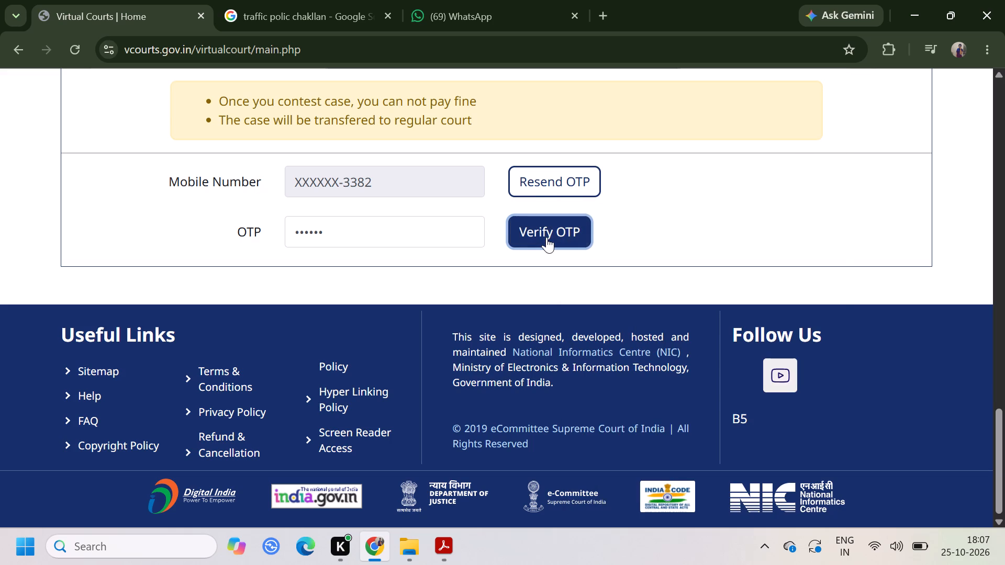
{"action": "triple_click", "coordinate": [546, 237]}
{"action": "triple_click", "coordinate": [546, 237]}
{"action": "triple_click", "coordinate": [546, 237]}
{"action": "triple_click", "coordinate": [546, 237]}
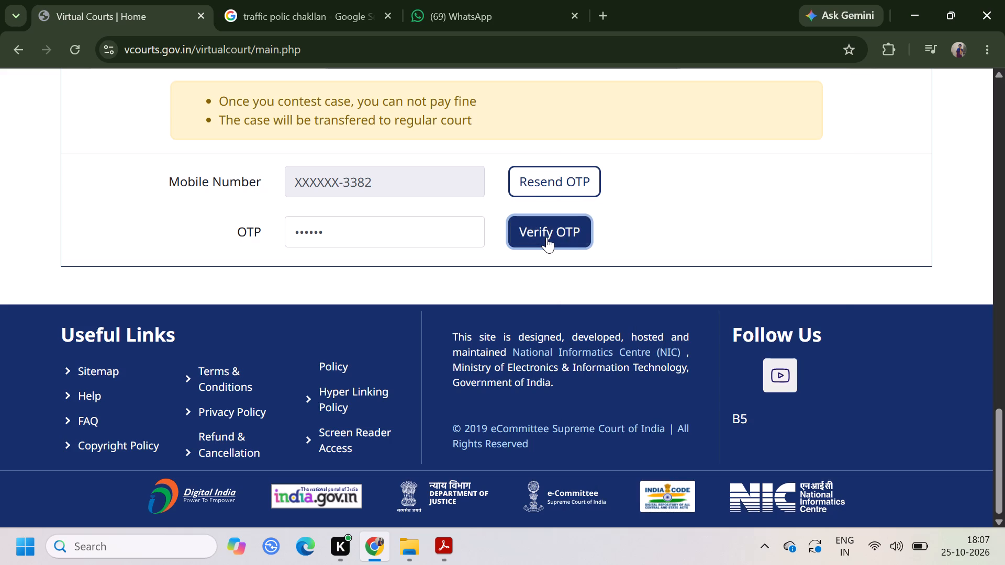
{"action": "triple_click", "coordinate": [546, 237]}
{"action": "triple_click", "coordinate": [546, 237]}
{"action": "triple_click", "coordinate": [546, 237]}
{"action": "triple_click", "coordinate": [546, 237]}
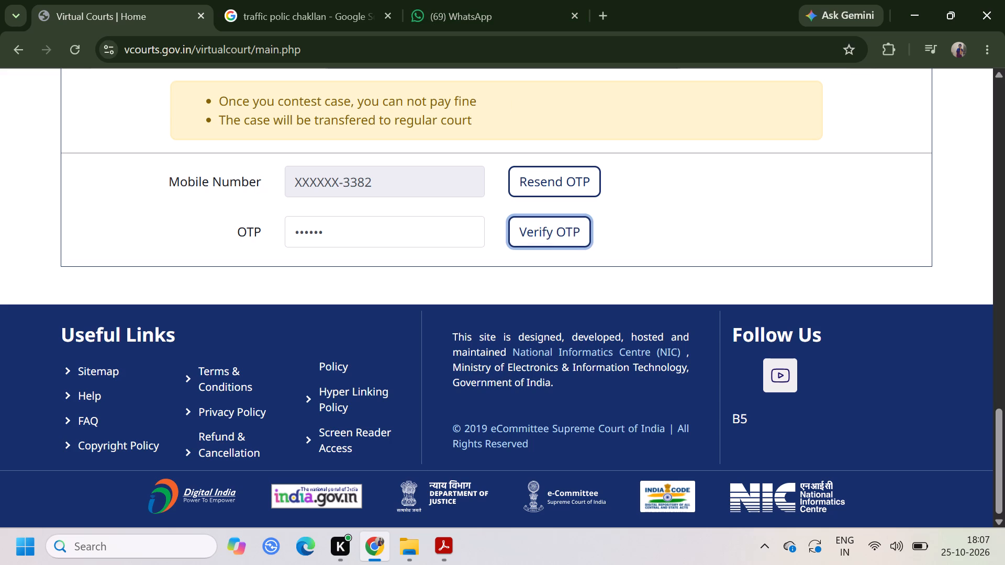
Reload the Virtual Courts site, select Delhi(Notice Department) as the department and proceed to its case search.
{"action": "left_click", "coordinate": [68, 53]}
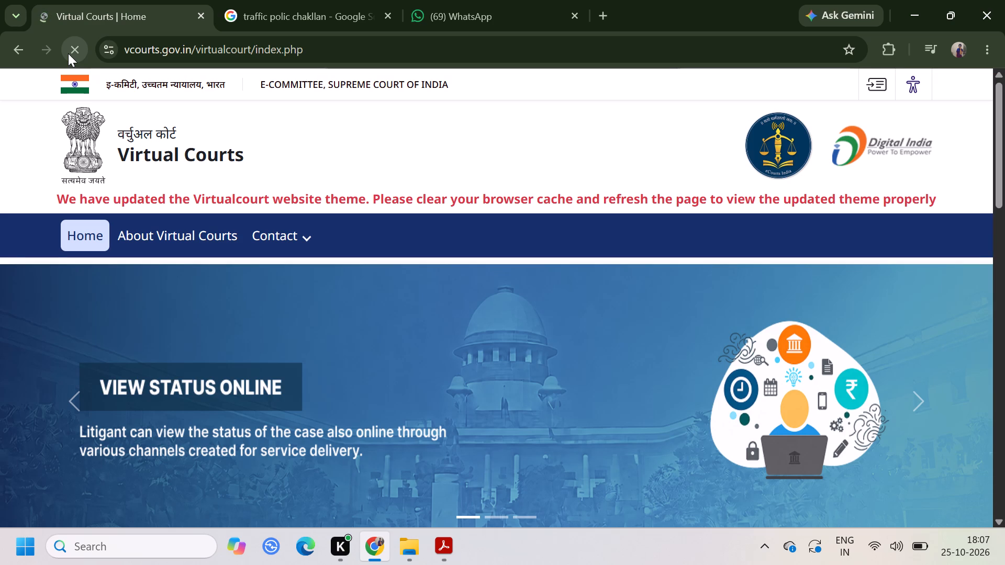
{"action": "scroll", "coordinate": [68, 53], "scroll_direction": "down", "scroll_amount": 1}
{"action": "scroll", "coordinate": [233, 262], "scroll_direction": "down", "scroll_amount": 1}
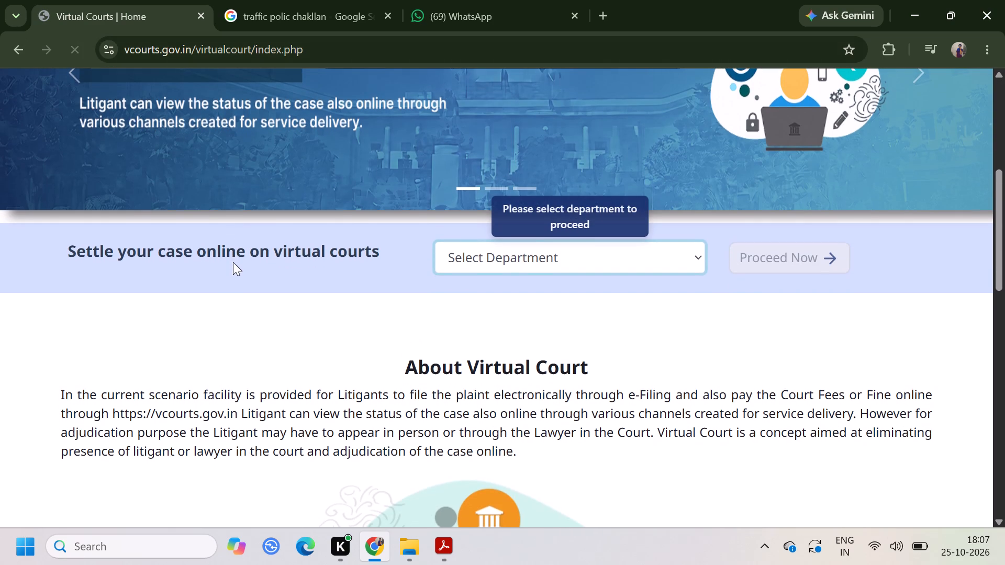
{"action": "left_click", "coordinate": [569, 263]}
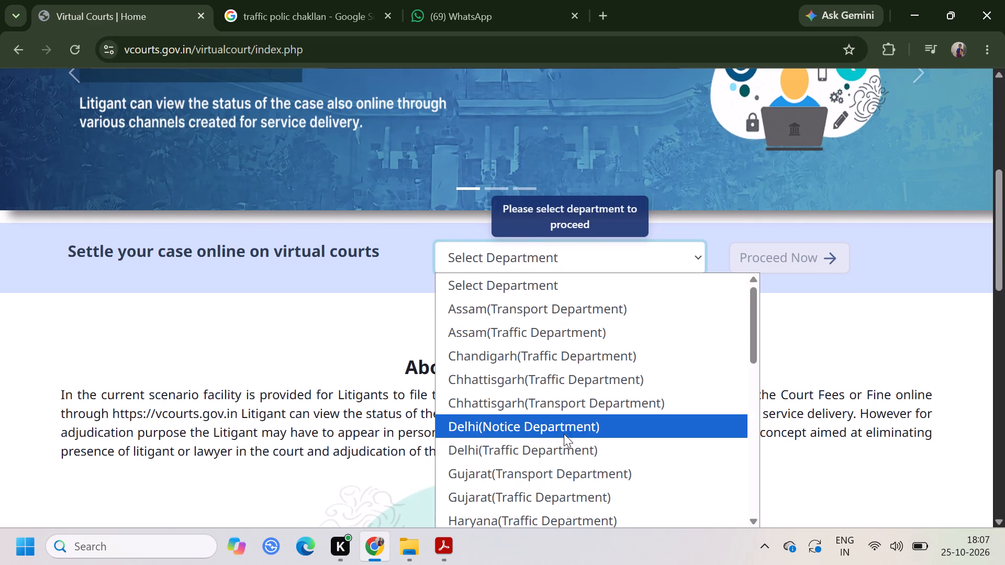
{"action": "left_click", "coordinate": [561, 435]}
{"action": "left_click", "coordinate": [802, 258]}
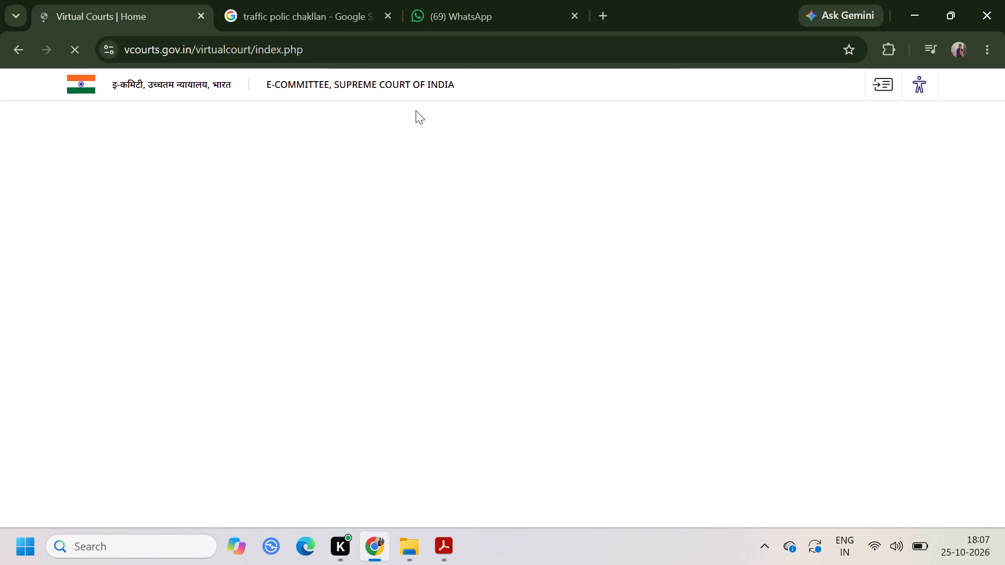
{"action": "scroll", "coordinate": [366, 202], "scroll_direction": "down", "scroll_amount": 4}
{"action": "scroll", "coordinate": [366, 202], "scroll_direction": "up", "scroll_amount": 7}
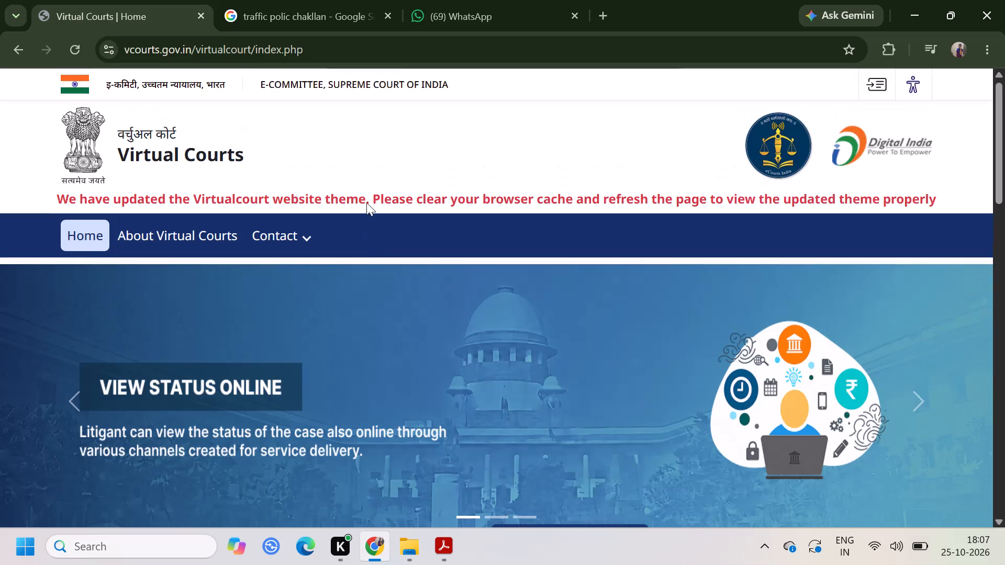
{"action": "scroll", "coordinate": [366, 202], "scroll_direction": "down", "scroll_amount": 2}
{"action": "left_click", "coordinate": [621, 447]}
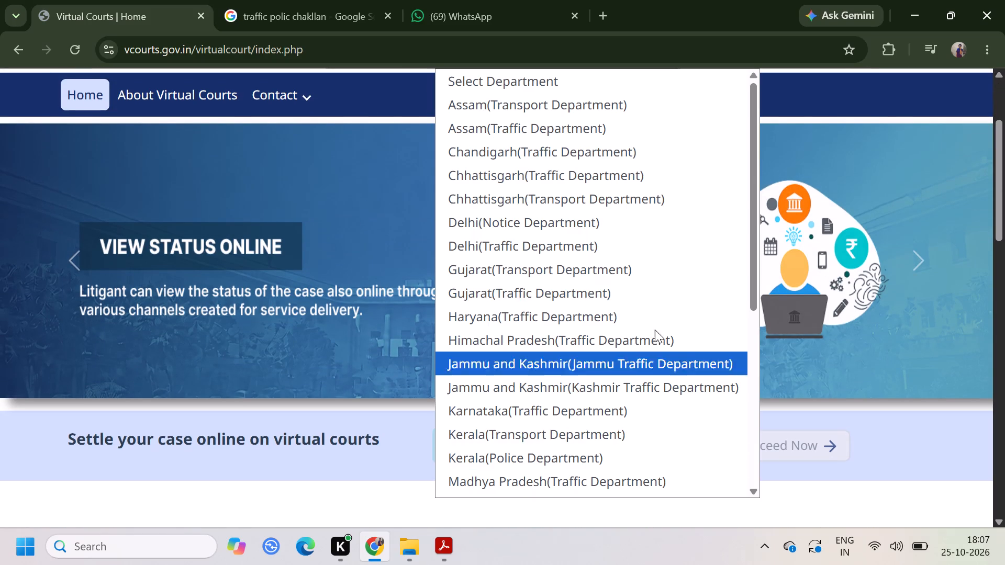
{"action": "left_click", "coordinate": [557, 224]}
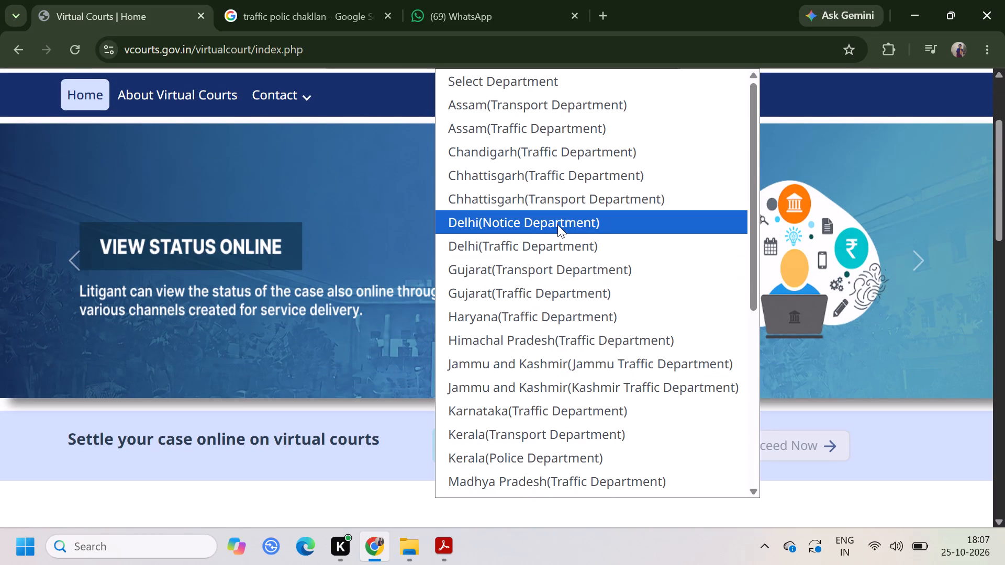
{"action": "left_click", "coordinate": [816, 458]}
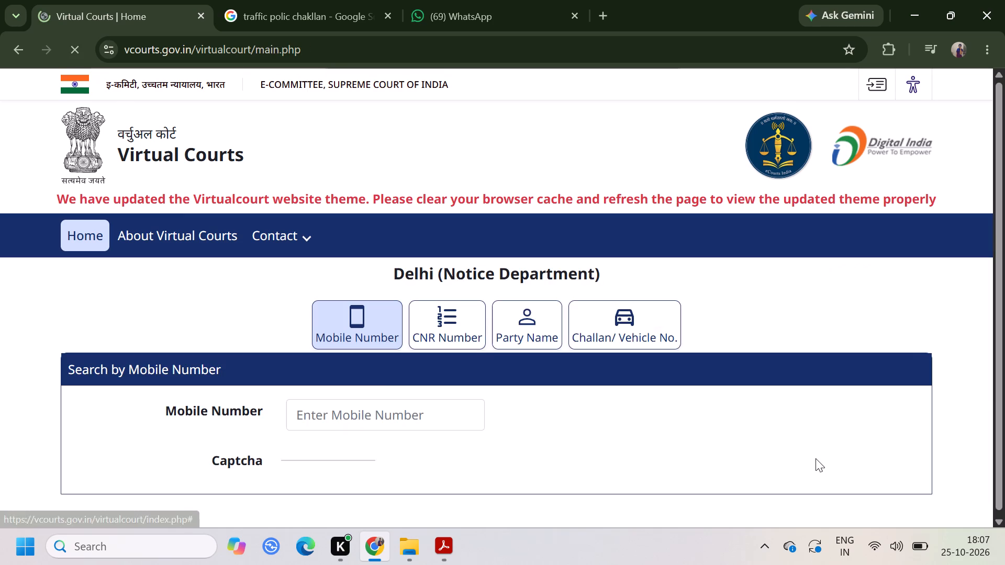
Switch the search to challan/vehicle number and enter the vehicle's registration number.
{"action": "scroll", "coordinate": [816, 458], "scroll_direction": "down", "scroll_amount": 1}
{"action": "left_click", "coordinate": [600, 268]}
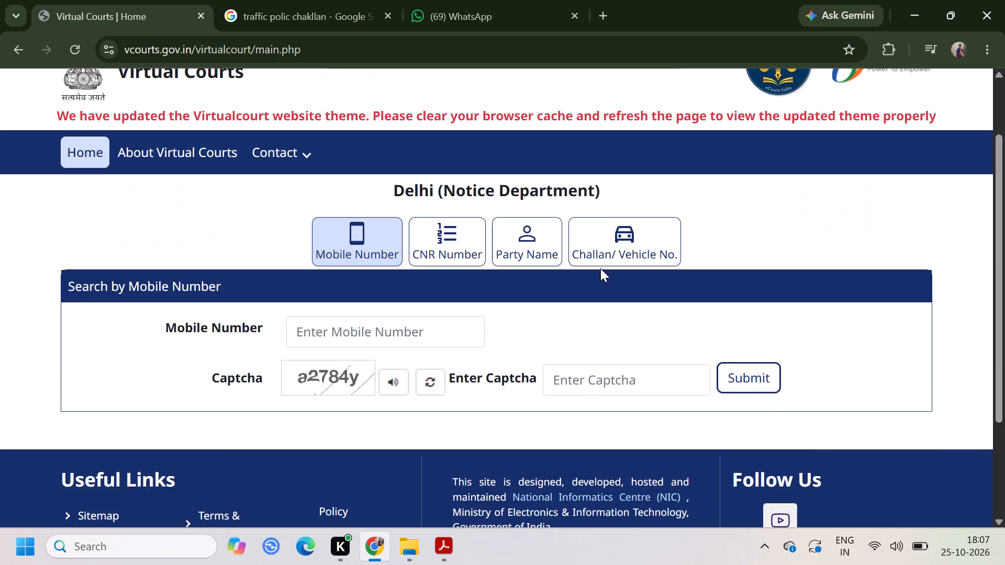
{"action": "left_click", "coordinate": [602, 259]}
{"action": "left_click", "coordinate": [452, 374]}
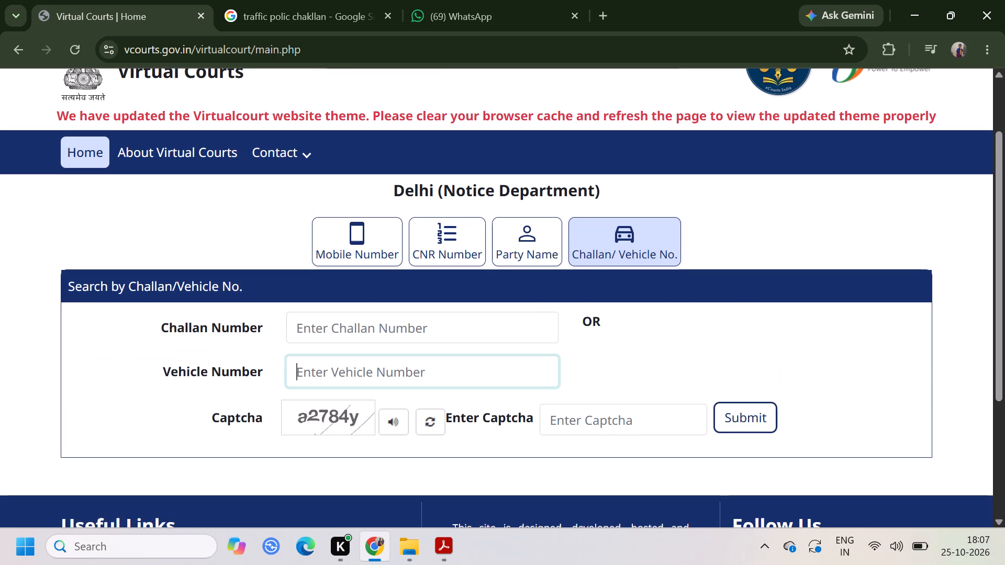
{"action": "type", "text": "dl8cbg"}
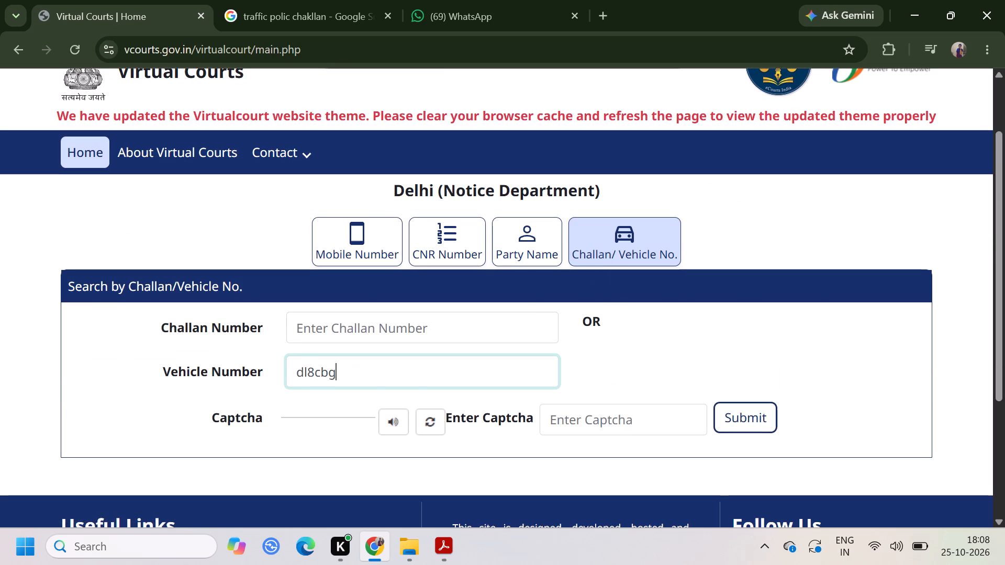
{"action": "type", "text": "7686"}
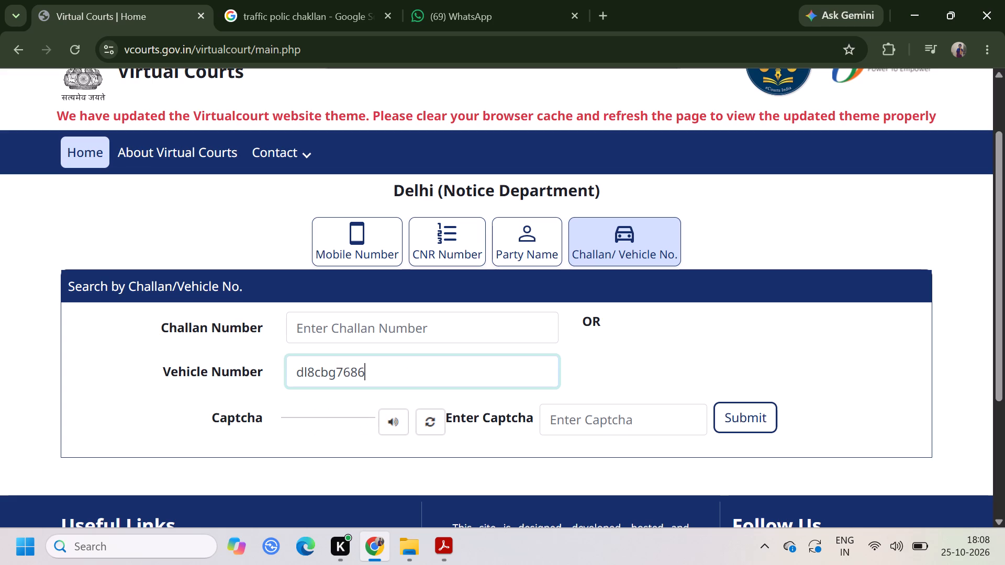
Refresh the captcha to a legible one, enter its characters and submit the vehicle number search.
{"action": "left_click", "coordinate": [610, 423]}
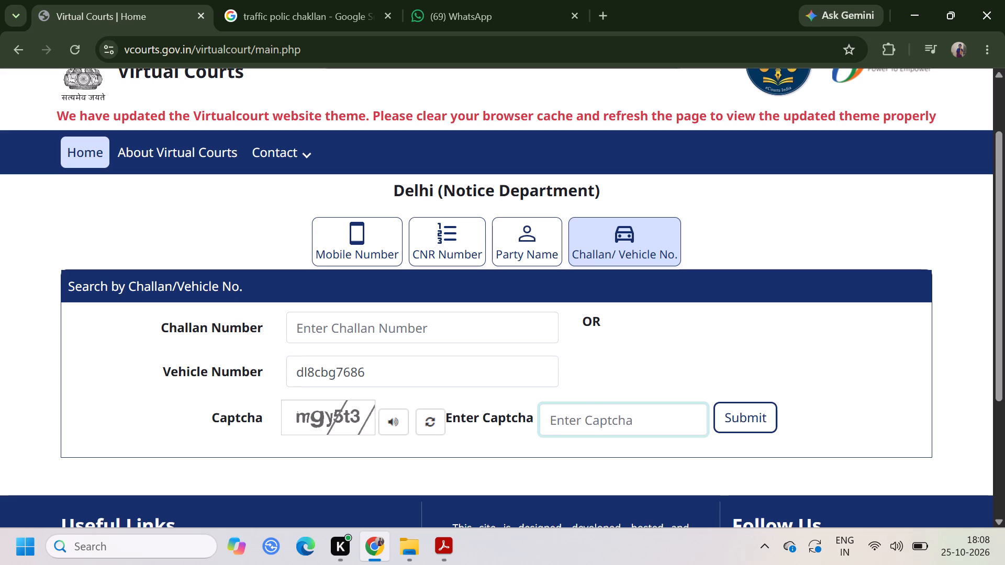
{"action": "scroll", "coordinate": [610, 423], "scroll_direction": "down", "scroll_amount": 5}
{"action": "scroll", "coordinate": [610, 423], "scroll_direction": "up", "scroll_amount": 1}
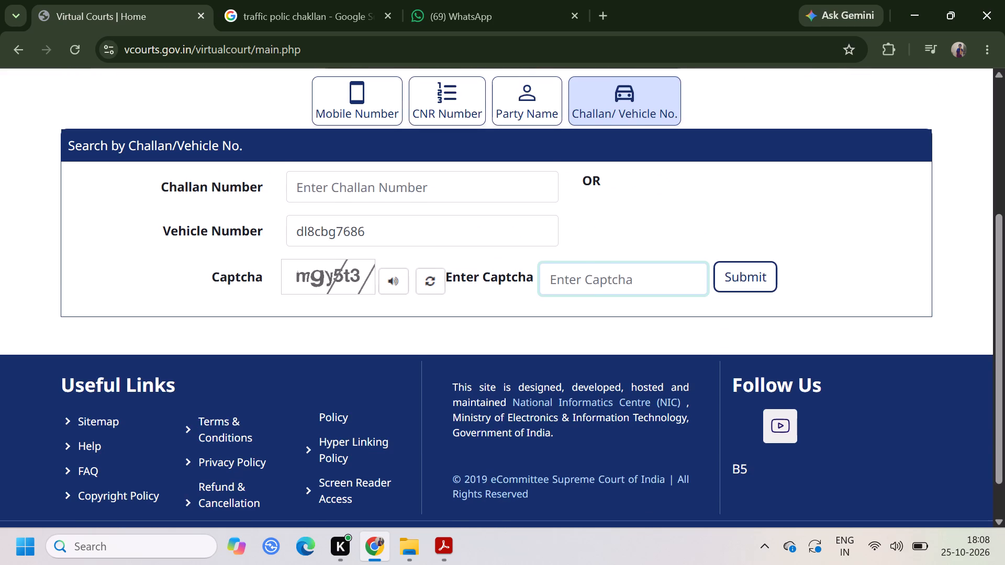
{"action": "scroll", "coordinate": [610, 423], "scroll_direction": "up", "scroll_amount": 1}
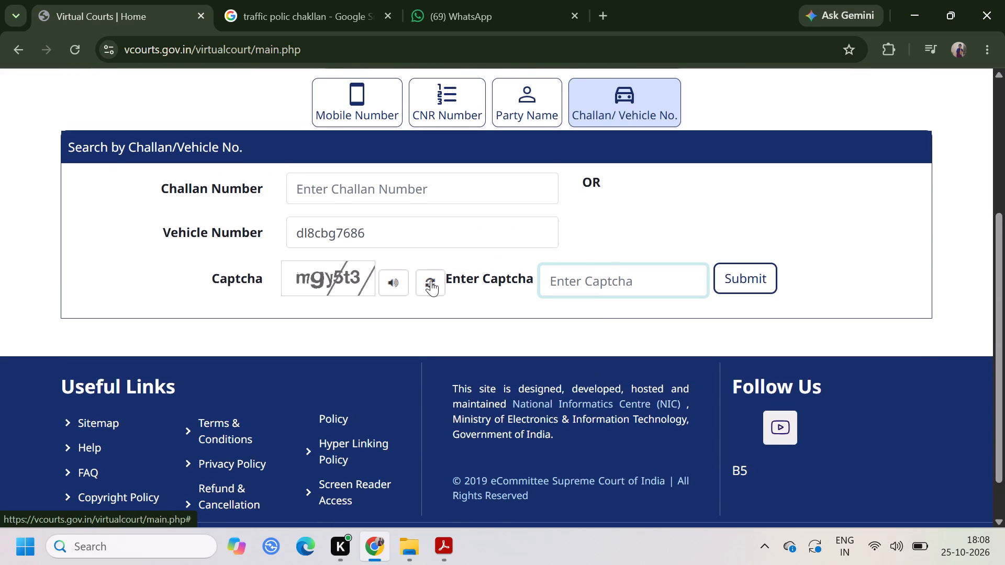
{"action": "left_click", "coordinate": [431, 280]}
{"action": "left_click", "coordinate": [431, 280]}
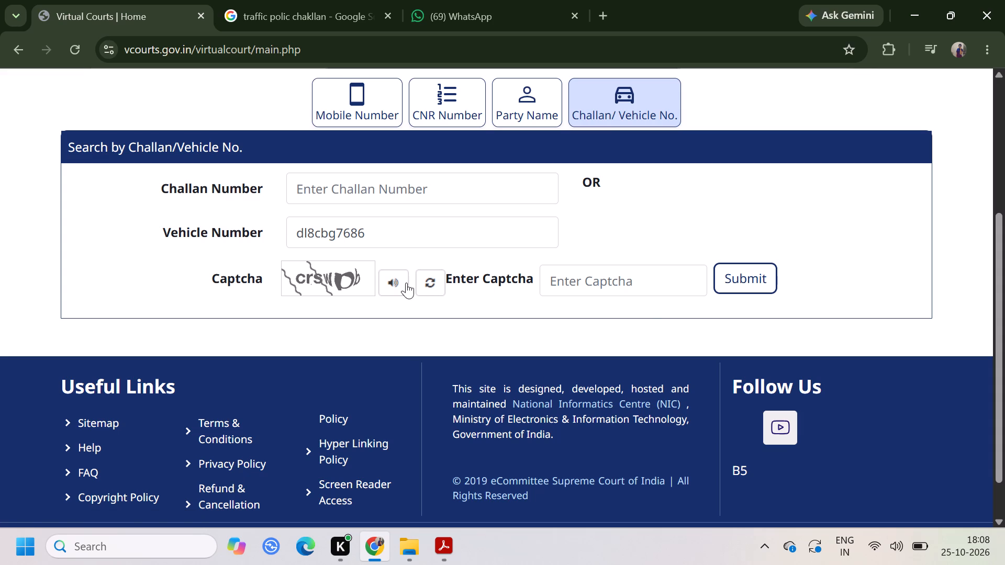
{"action": "left_click", "coordinate": [428, 288]}
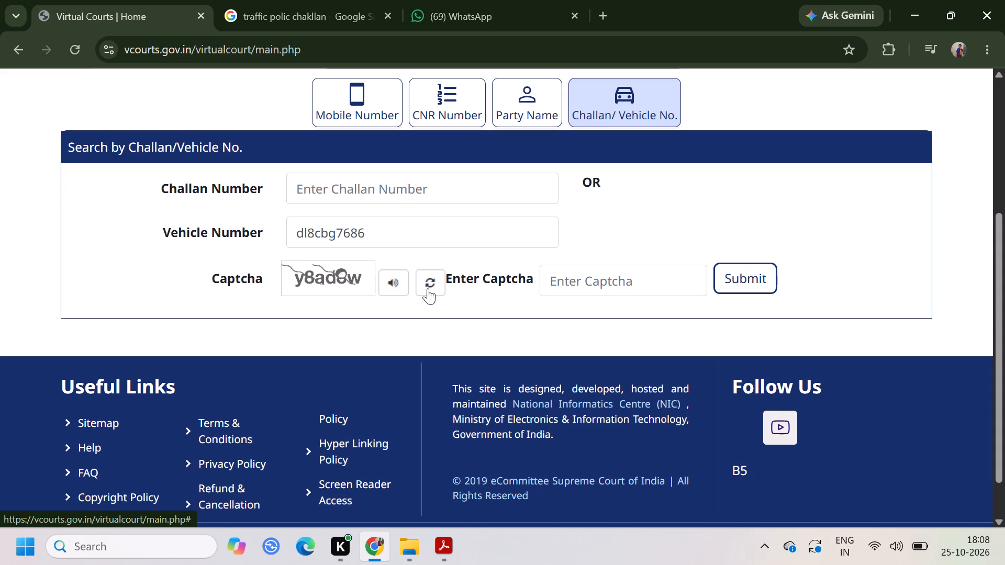
{"action": "left_click", "coordinate": [622, 285]}
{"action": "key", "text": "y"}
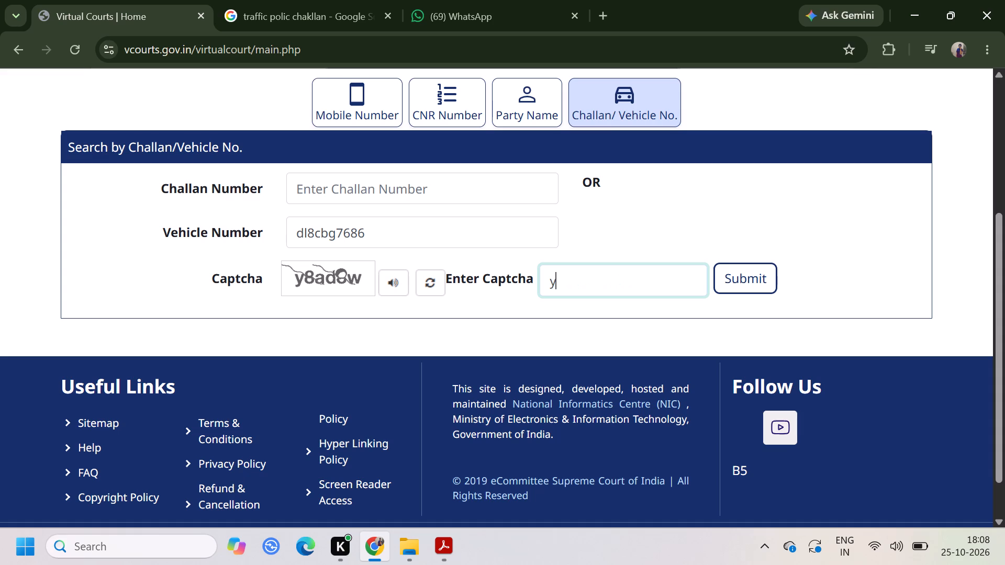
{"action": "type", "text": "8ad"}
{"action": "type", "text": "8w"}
{"action": "left_click", "coordinate": [747, 273]}
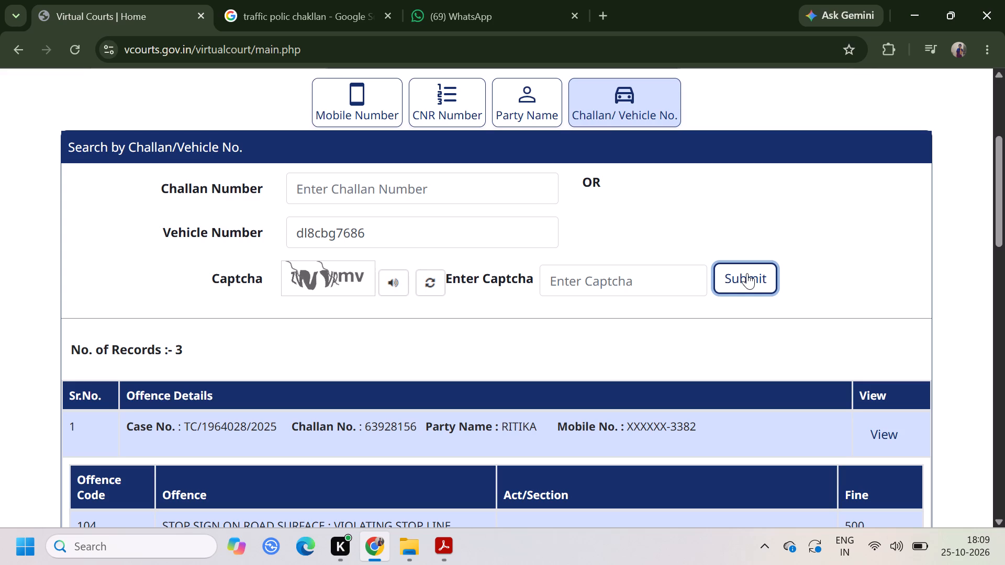
Look through the challan records and open the details of the overspeeding challan with the 2000 proposed fine.
{"action": "scroll", "coordinate": [896, 391], "scroll_direction": "down", "scroll_amount": 2}
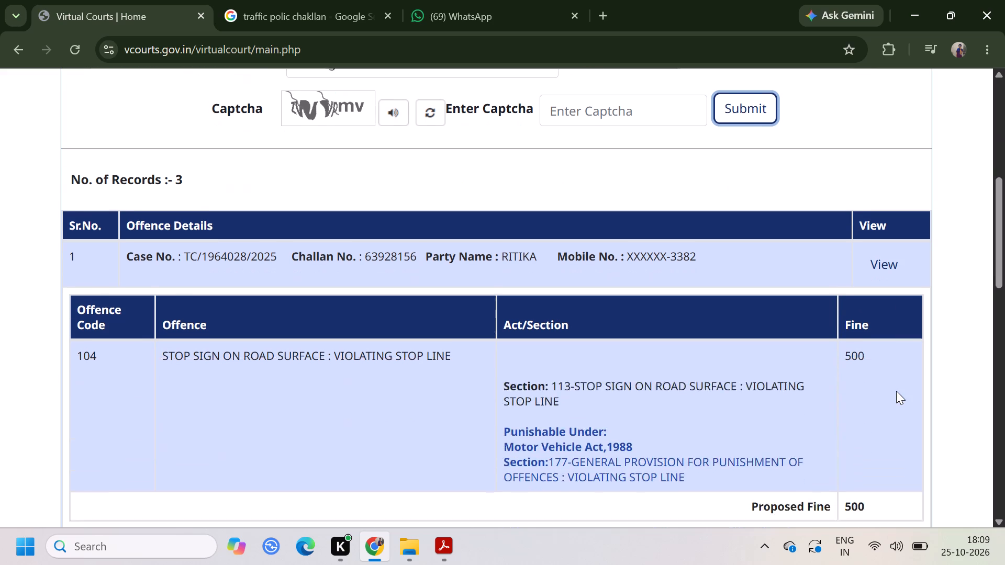
{"action": "scroll", "coordinate": [896, 391], "scroll_direction": "down", "scroll_amount": 5}
{"action": "scroll", "coordinate": [896, 391], "scroll_direction": "up", "scroll_amount": 3}
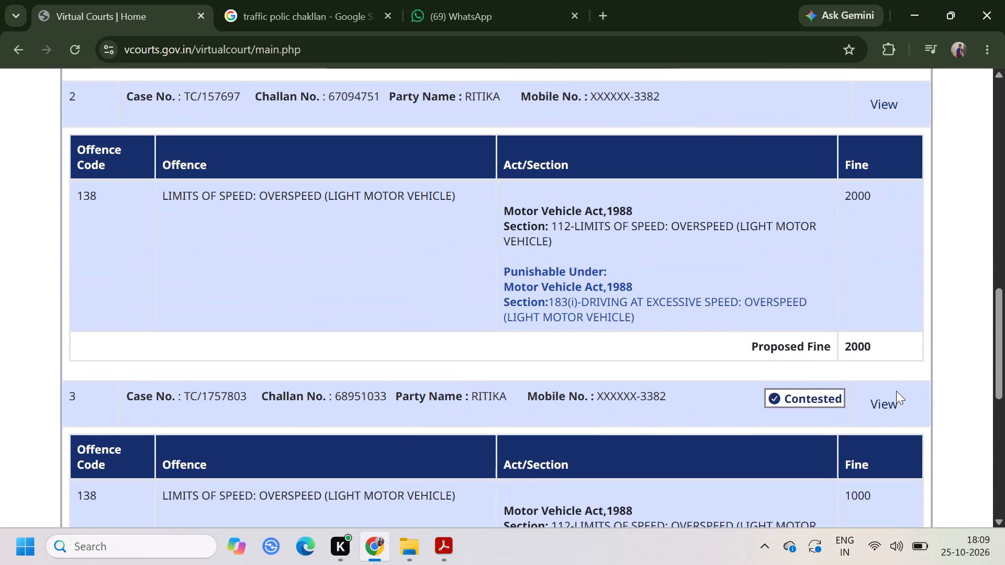
{"action": "scroll", "coordinate": [896, 391], "scroll_direction": "up", "scroll_amount": 3}
{"action": "scroll", "coordinate": [896, 391], "scroll_direction": "down", "scroll_amount": 1}
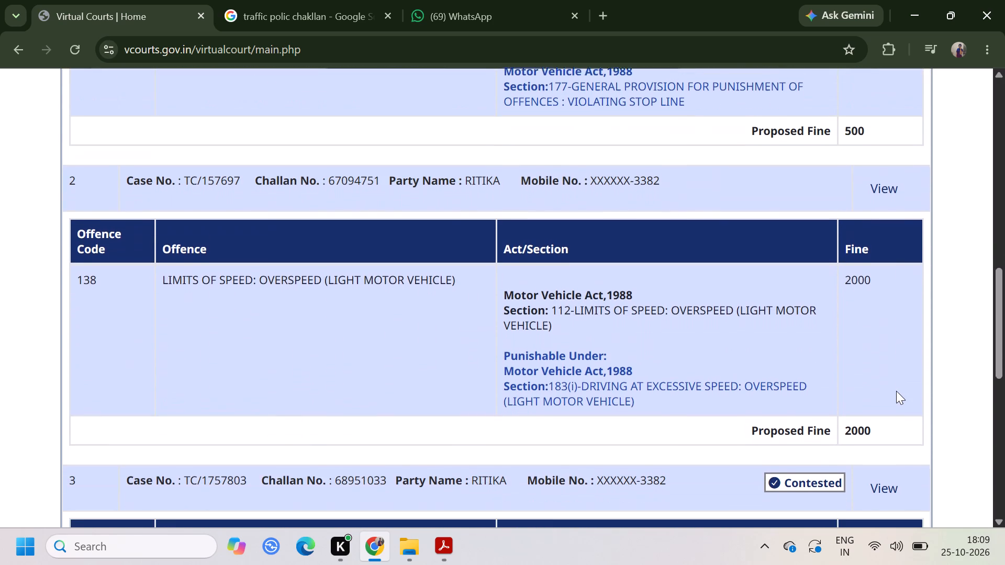
{"action": "scroll", "coordinate": [896, 391], "scroll_direction": "down", "scroll_amount": 1}
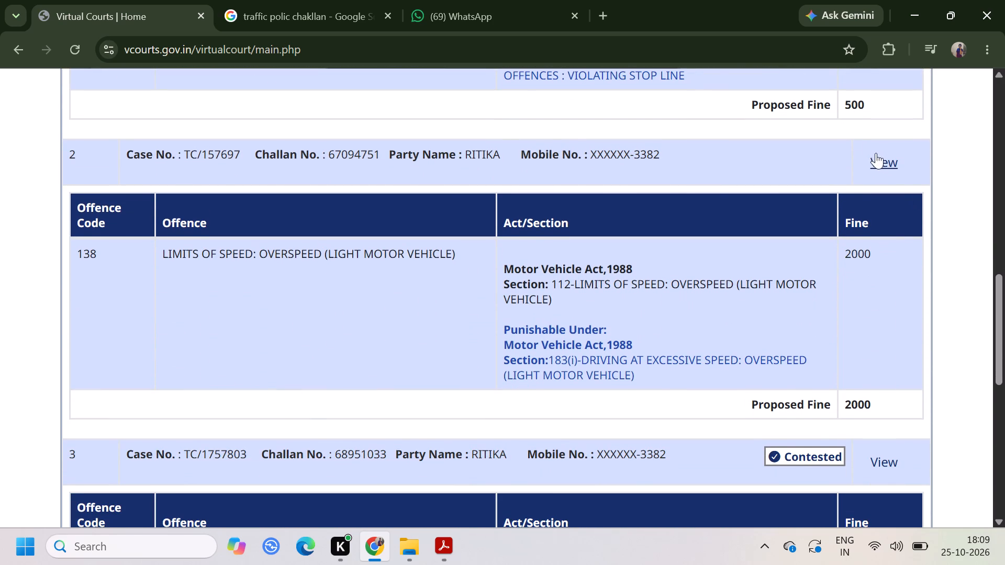
{"action": "left_click", "coordinate": [885, 159]}
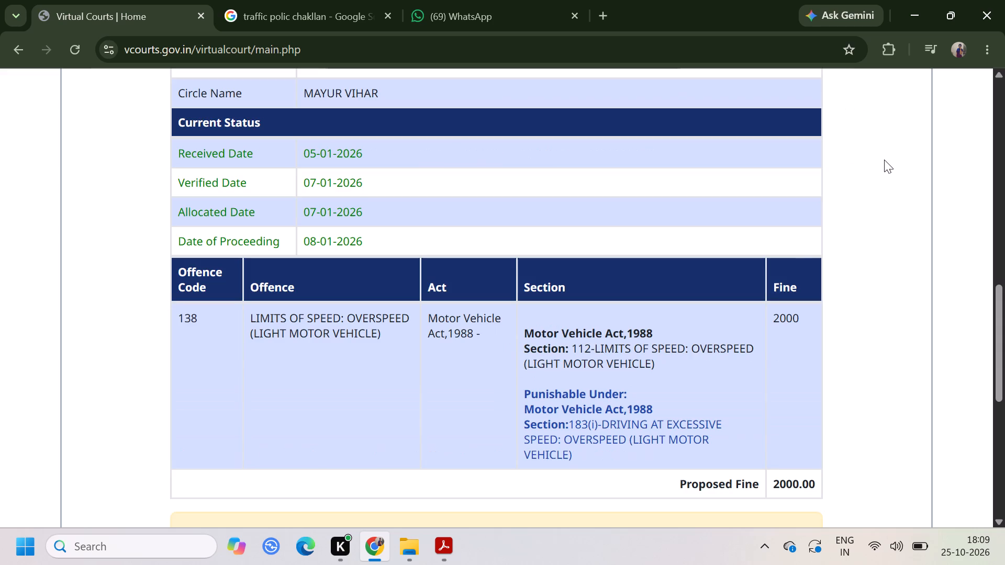
Choose the option to contest the case for this challan.
{"action": "scroll", "coordinate": [724, 348], "scroll_direction": "down", "scroll_amount": 6}
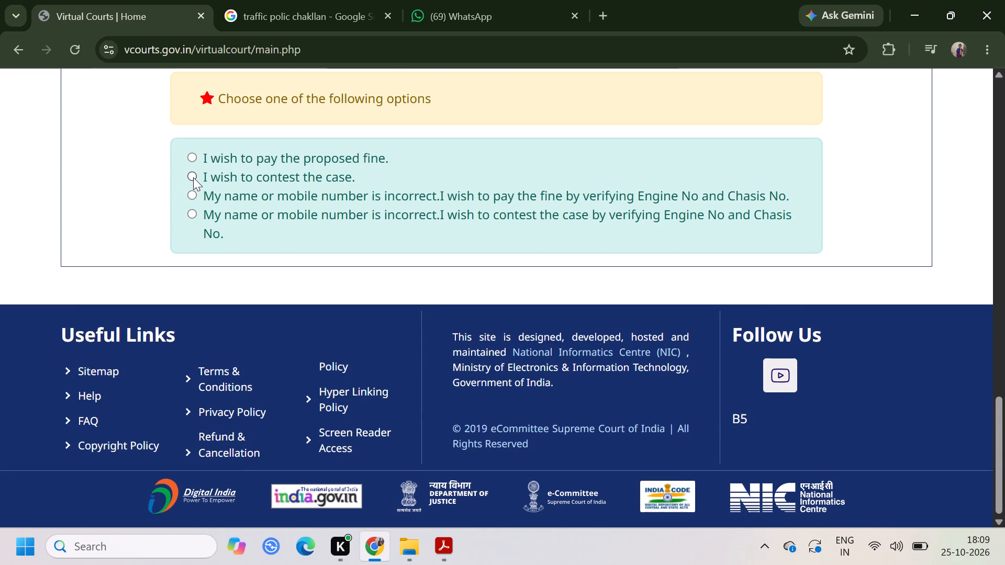
{"action": "left_click", "coordinate": [193, 177]}
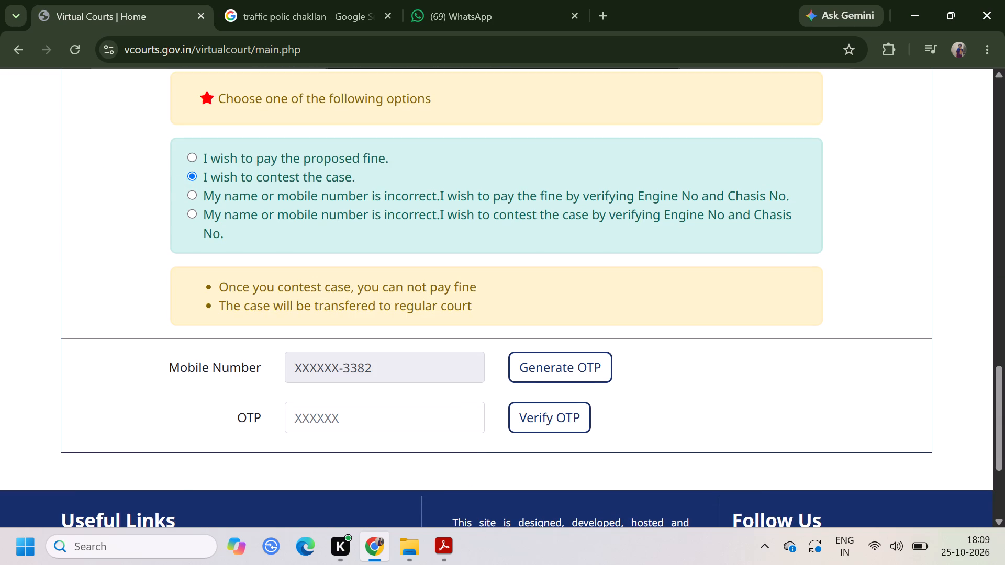